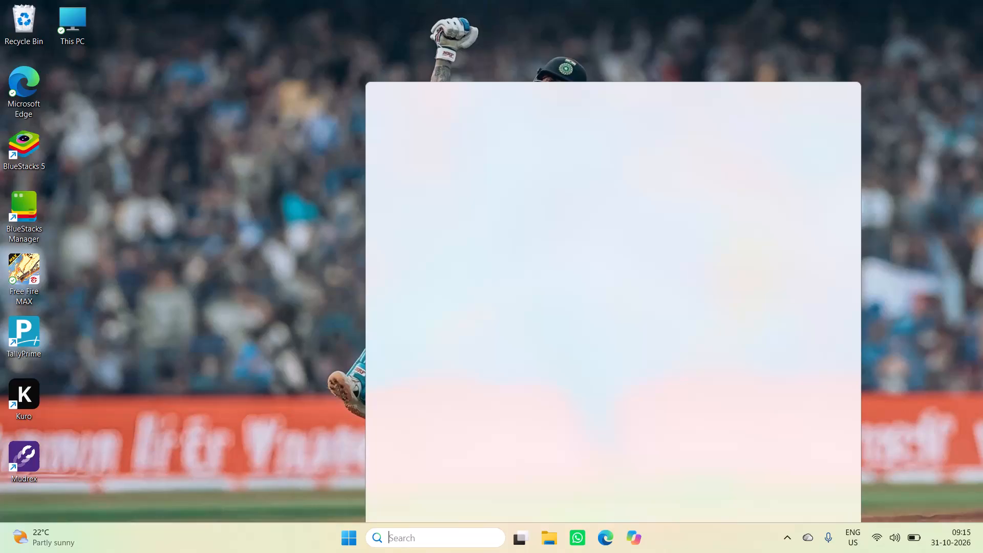
# Open Excel from the recent searches and create a blank workbook in a maximized window.
pyautogui.click(448, 366)
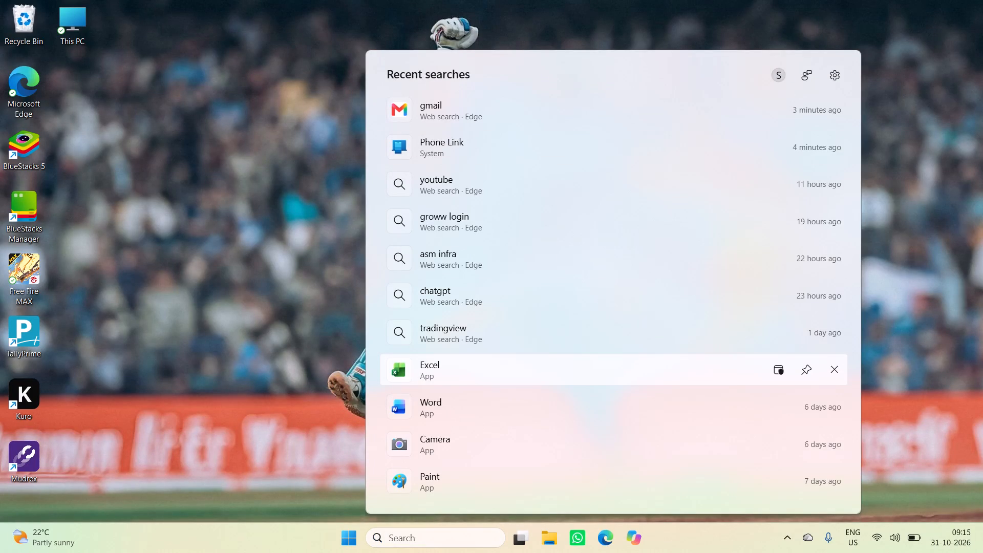
pyautogui.click(438, 372)
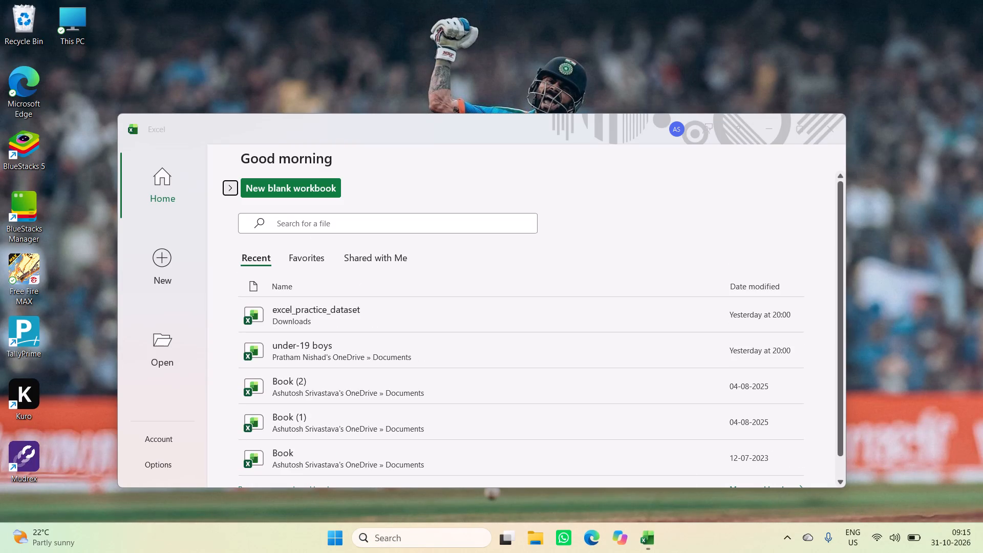
pyautogui.click(162, 238)
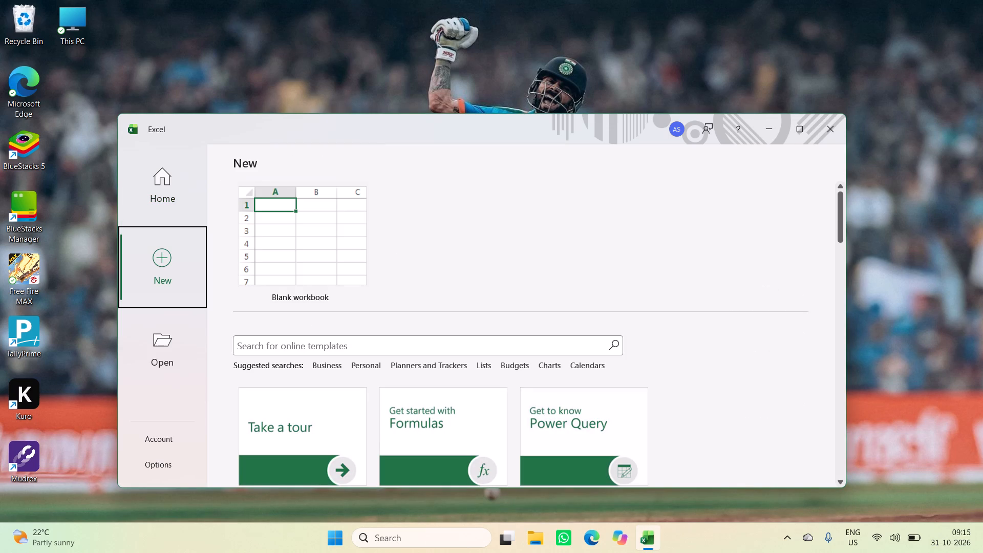
pyautogui.click(803, 133)
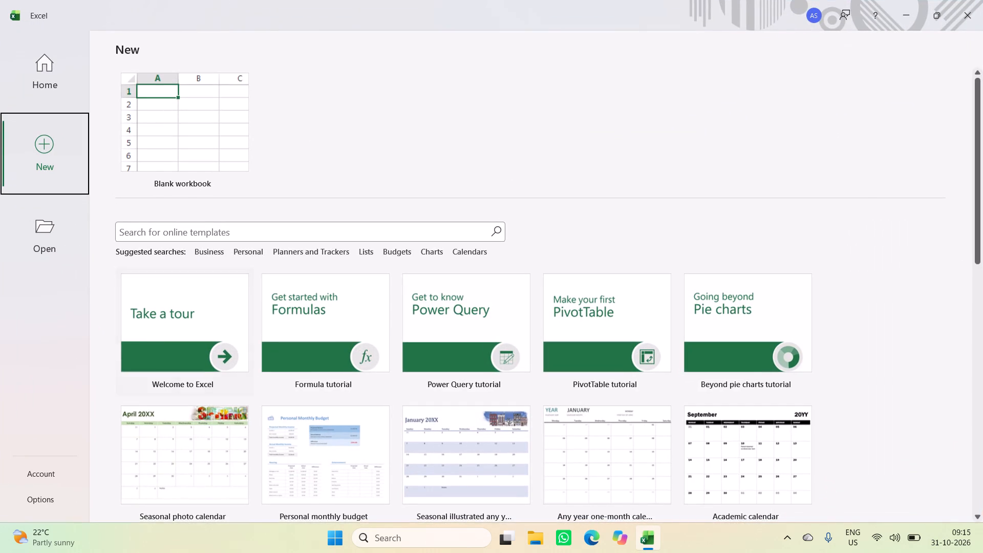
pyautogui.click(161, 153)
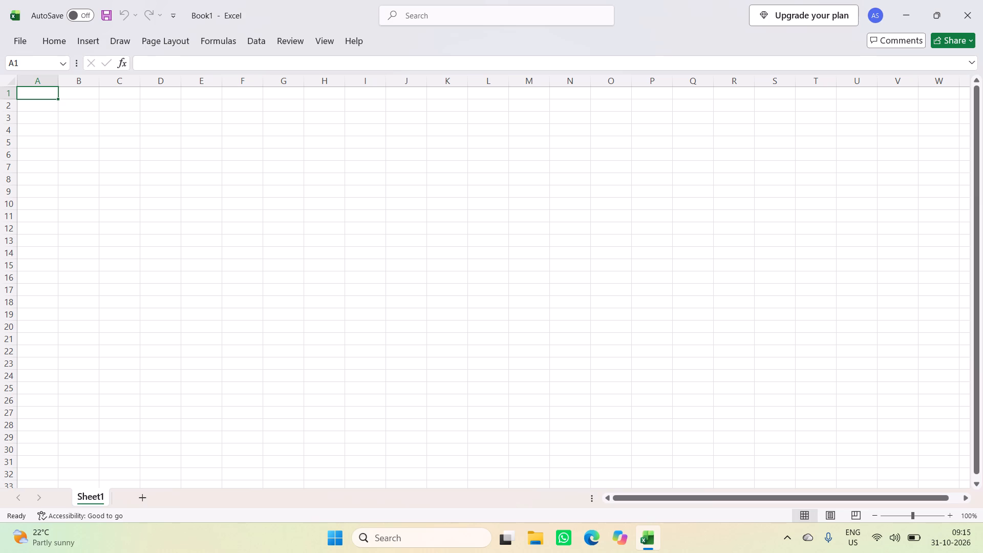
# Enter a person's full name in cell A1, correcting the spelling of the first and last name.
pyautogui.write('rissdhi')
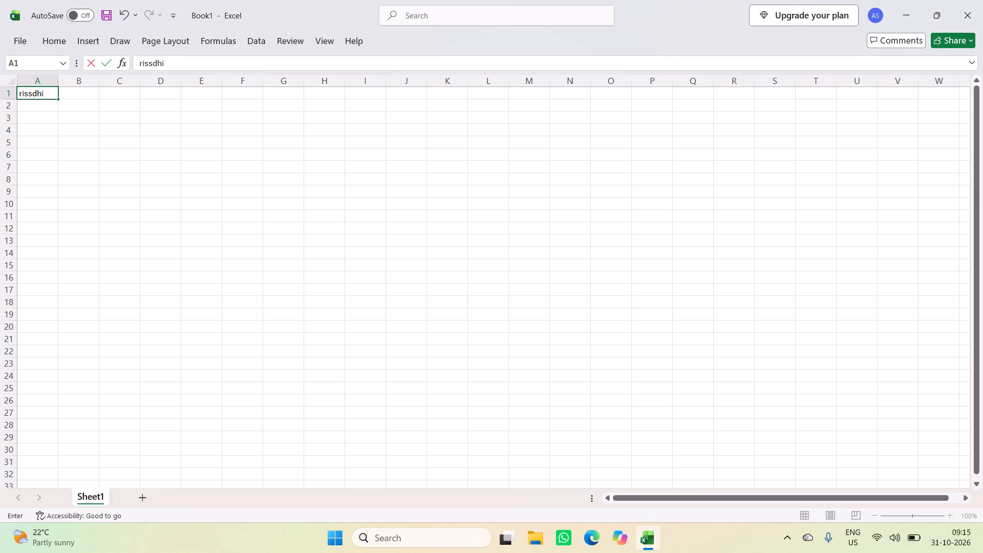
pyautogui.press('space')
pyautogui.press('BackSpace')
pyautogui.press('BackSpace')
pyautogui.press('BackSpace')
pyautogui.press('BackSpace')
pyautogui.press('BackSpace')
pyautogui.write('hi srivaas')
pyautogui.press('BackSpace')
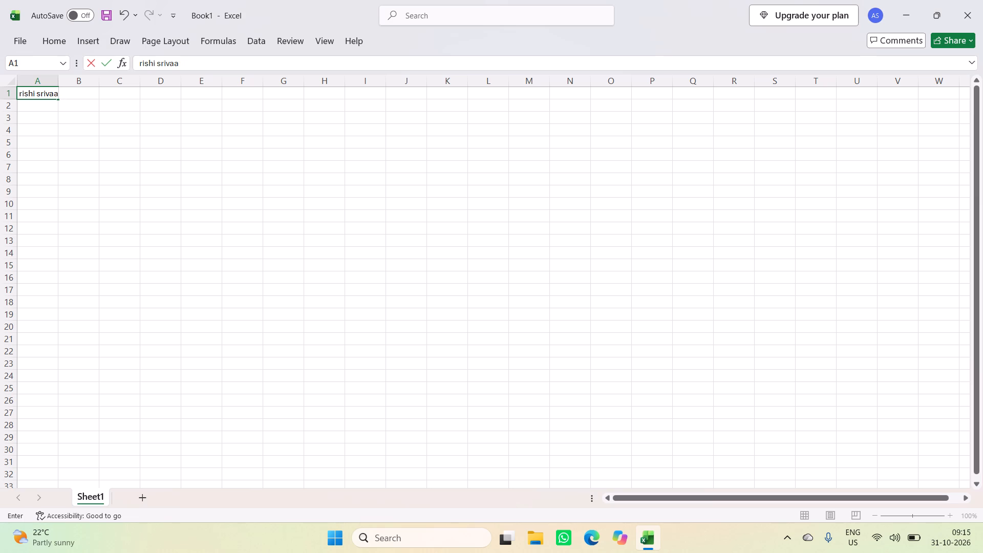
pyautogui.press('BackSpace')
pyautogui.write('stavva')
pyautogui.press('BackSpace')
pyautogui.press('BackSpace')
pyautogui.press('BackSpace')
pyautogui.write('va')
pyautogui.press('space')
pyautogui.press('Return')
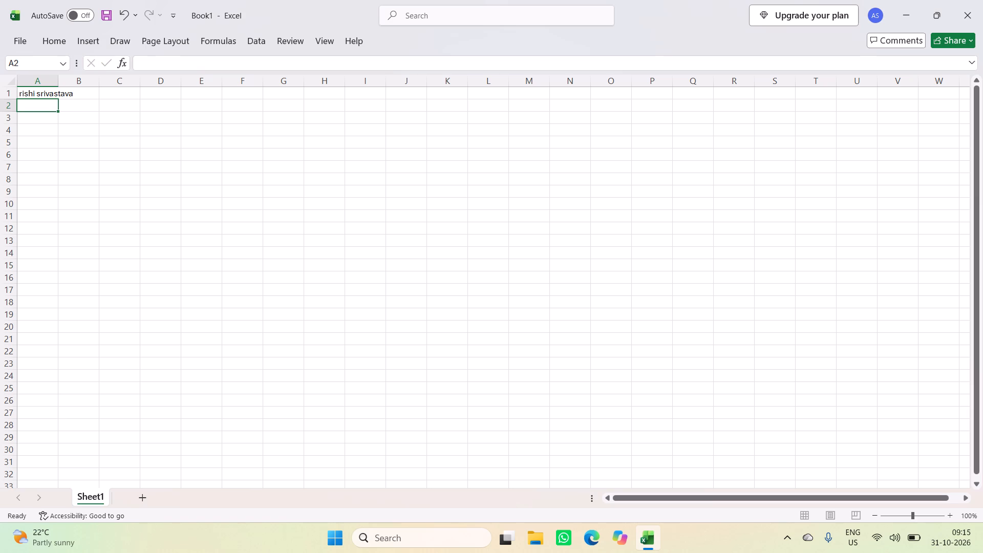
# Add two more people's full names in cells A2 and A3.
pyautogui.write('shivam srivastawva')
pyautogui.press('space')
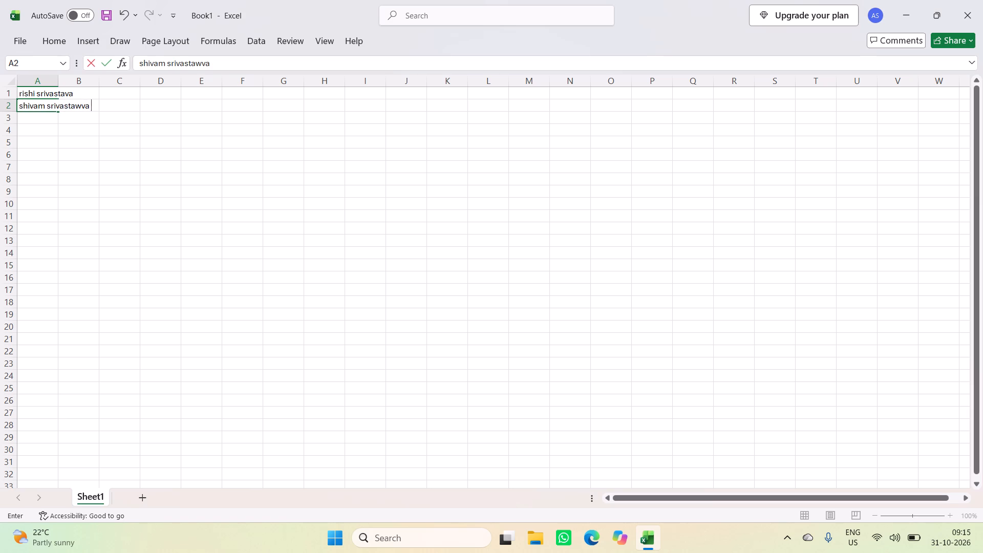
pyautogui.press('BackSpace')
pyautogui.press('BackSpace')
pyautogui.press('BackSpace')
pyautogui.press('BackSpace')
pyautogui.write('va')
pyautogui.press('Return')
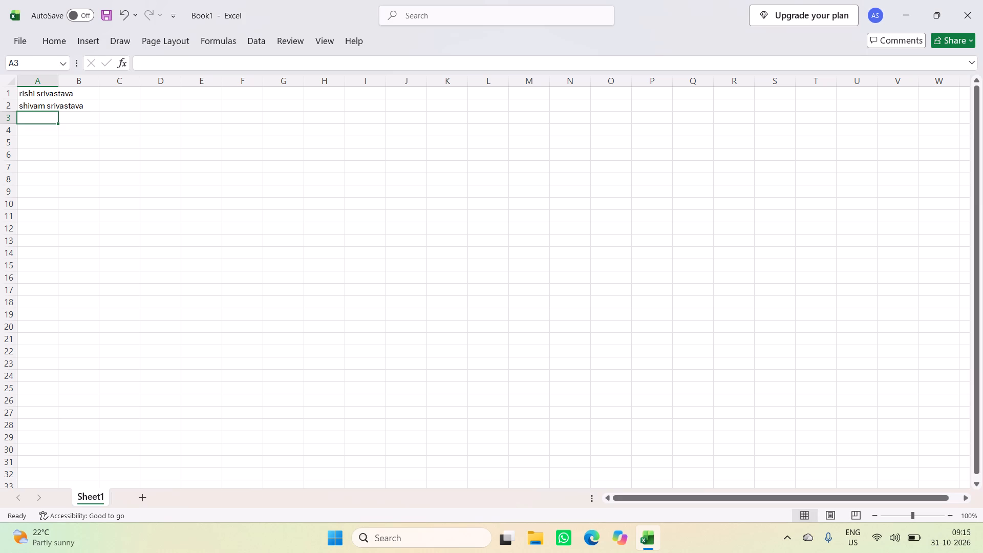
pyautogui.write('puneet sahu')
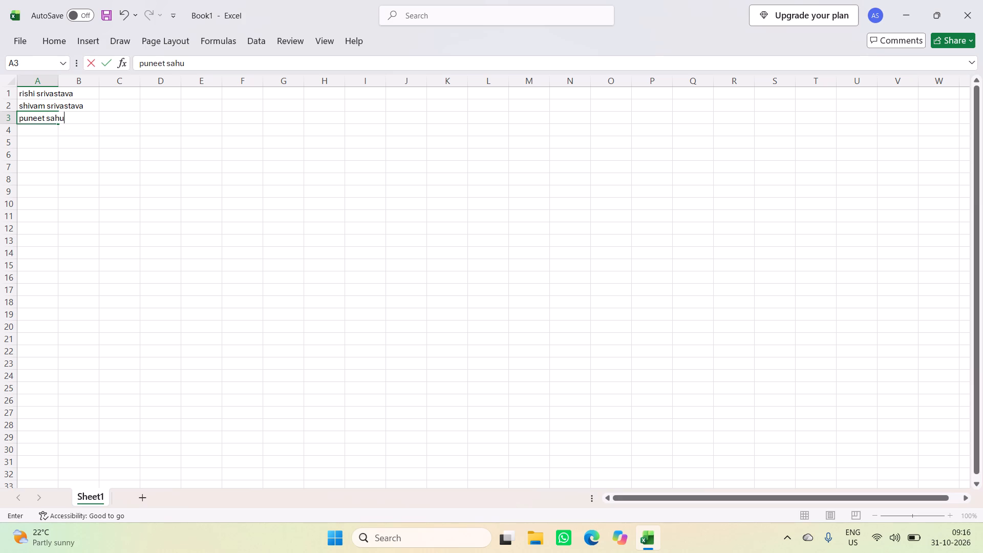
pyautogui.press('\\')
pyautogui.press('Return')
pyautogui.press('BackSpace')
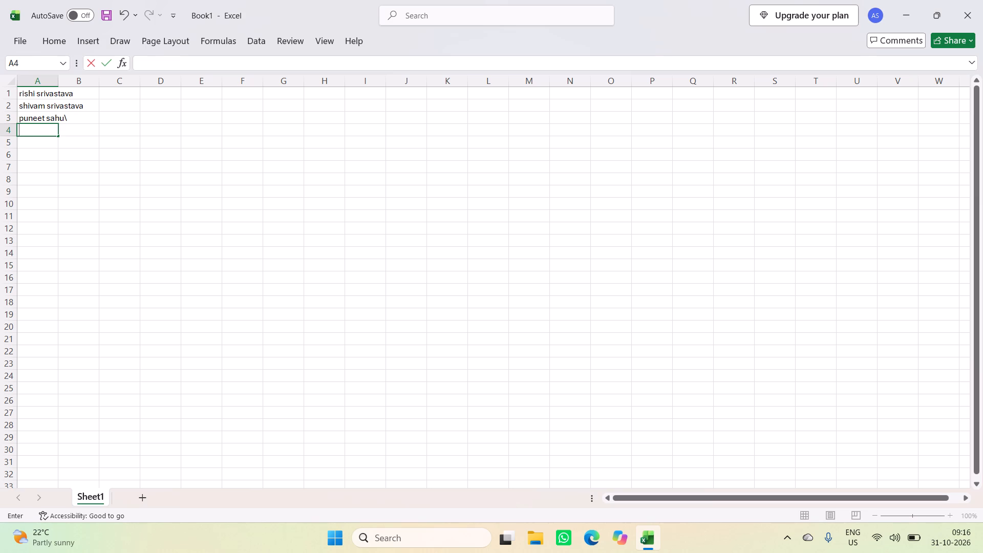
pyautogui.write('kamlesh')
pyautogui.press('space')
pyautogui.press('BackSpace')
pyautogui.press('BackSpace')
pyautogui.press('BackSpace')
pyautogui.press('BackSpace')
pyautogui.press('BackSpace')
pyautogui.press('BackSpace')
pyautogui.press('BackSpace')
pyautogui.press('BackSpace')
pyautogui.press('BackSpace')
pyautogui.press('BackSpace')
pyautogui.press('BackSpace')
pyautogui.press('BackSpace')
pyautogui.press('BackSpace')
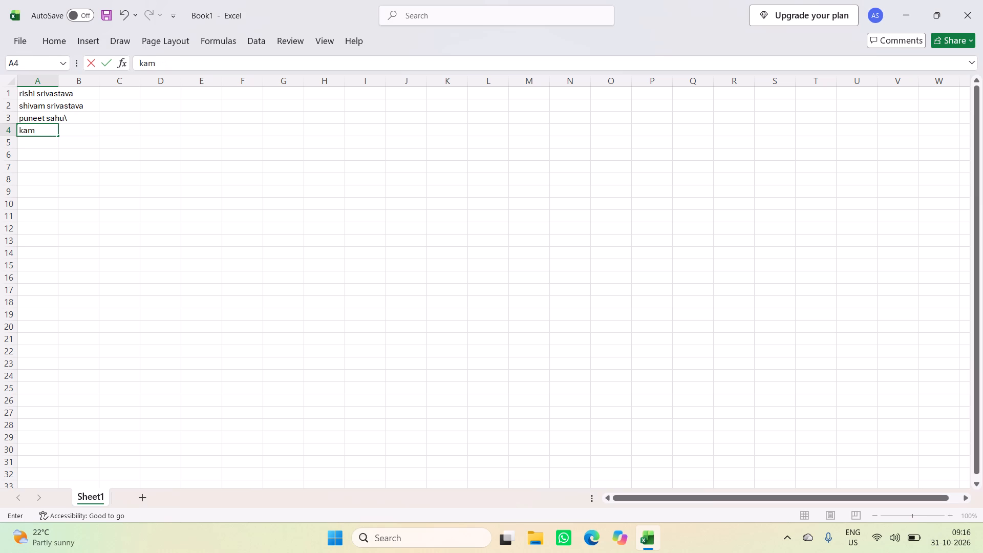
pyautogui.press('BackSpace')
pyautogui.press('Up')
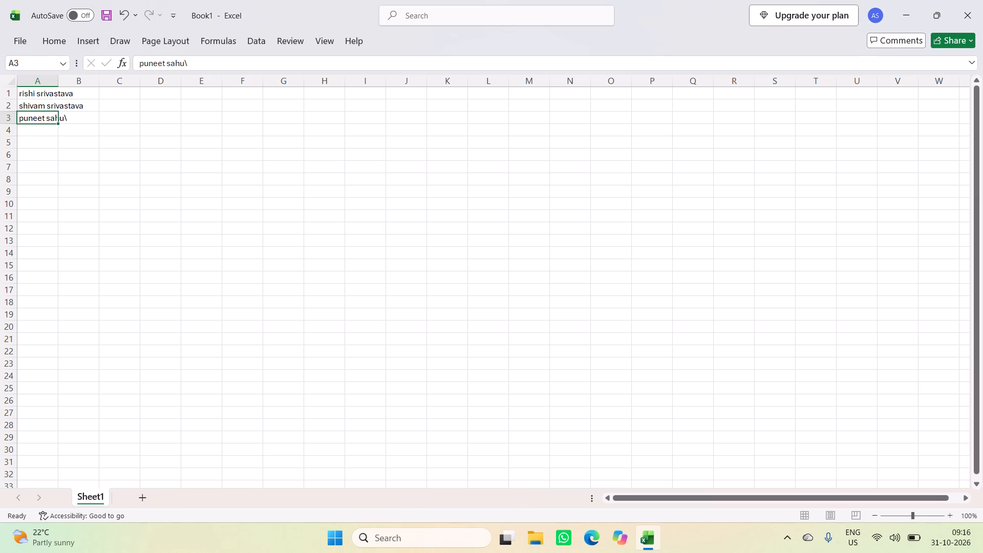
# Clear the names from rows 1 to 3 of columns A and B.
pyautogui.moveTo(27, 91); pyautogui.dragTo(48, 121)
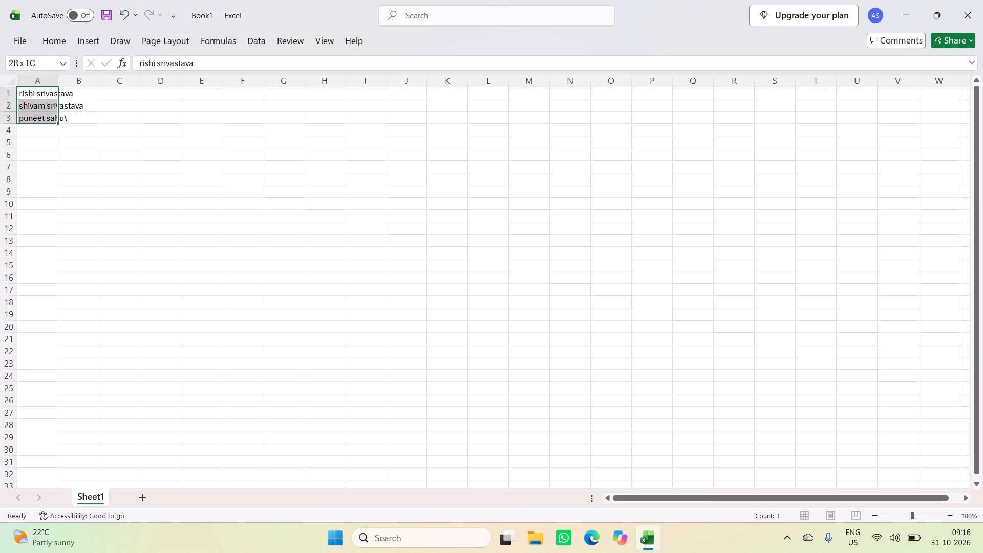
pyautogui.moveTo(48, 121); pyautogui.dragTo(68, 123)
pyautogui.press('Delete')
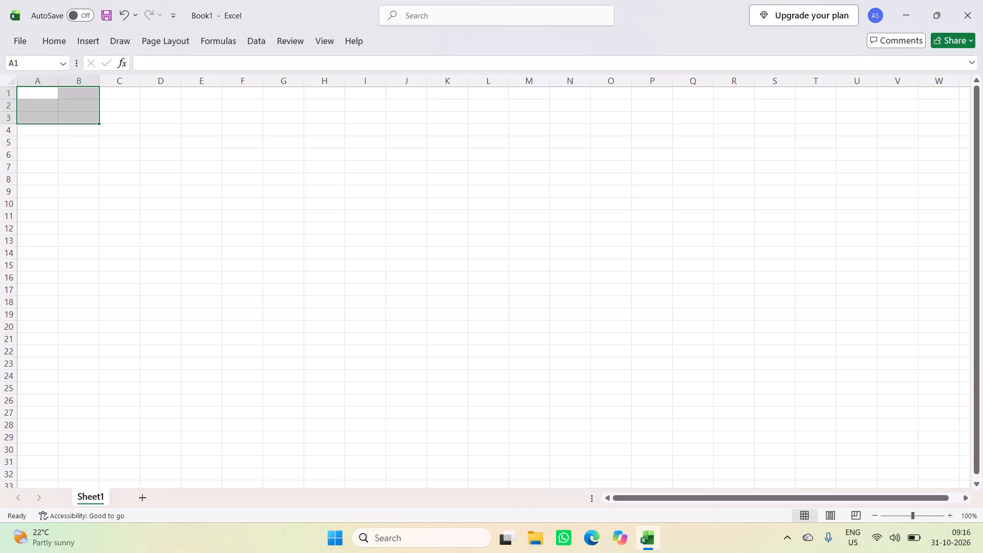
# Enter the title "attandance sheet" in cell A1.
pyautogui.click(37, 103)
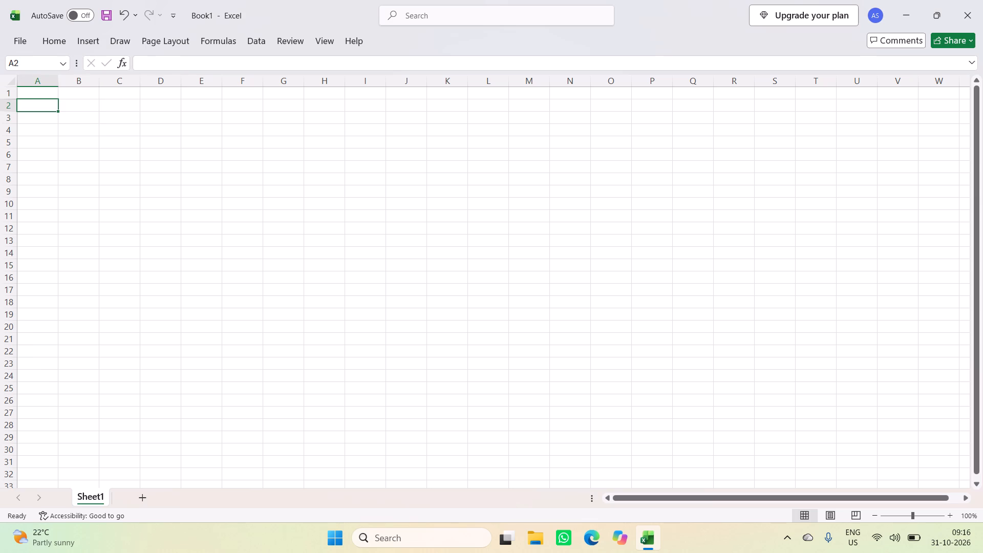
pyautogui.click(47, 96)
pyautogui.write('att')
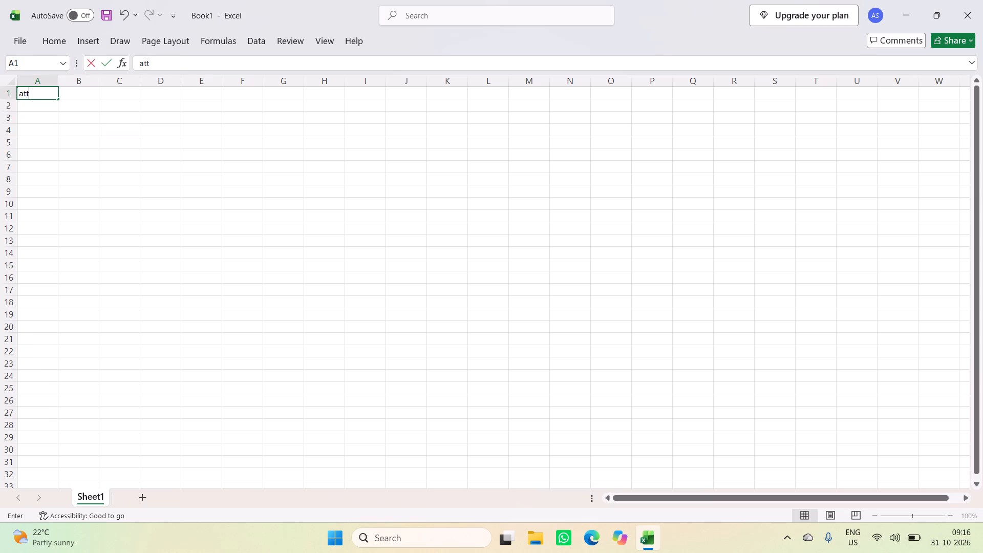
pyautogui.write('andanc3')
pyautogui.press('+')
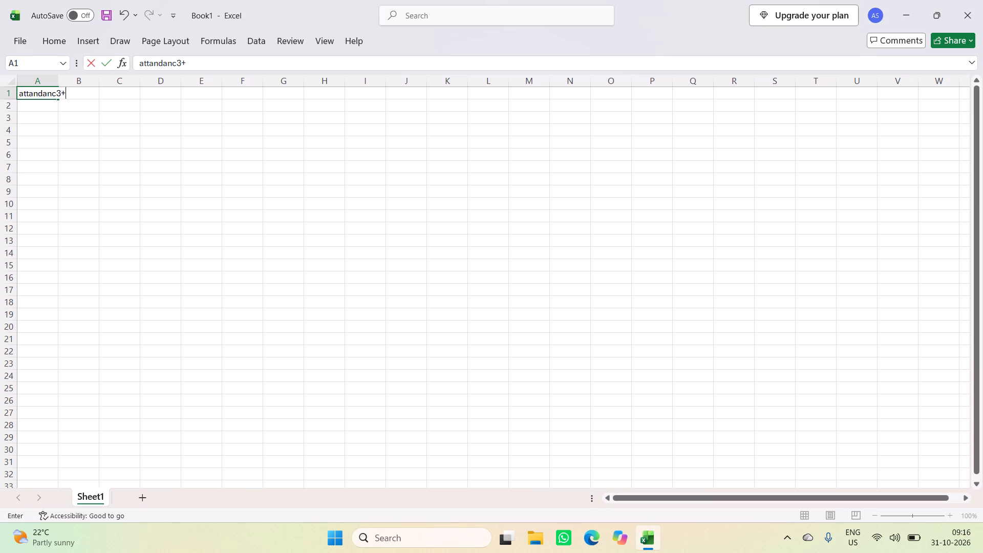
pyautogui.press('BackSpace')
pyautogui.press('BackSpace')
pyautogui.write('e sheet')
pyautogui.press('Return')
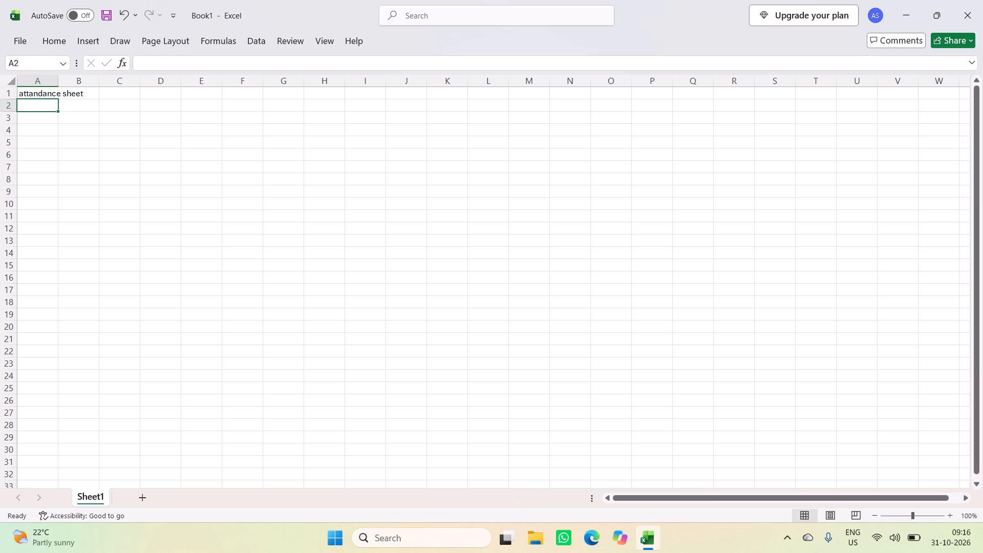
# Format the title across A1:B1 with font size 14 and bold.
pyautogui.moveTo(33, 95); pyautogui.dragTo(90, 91)
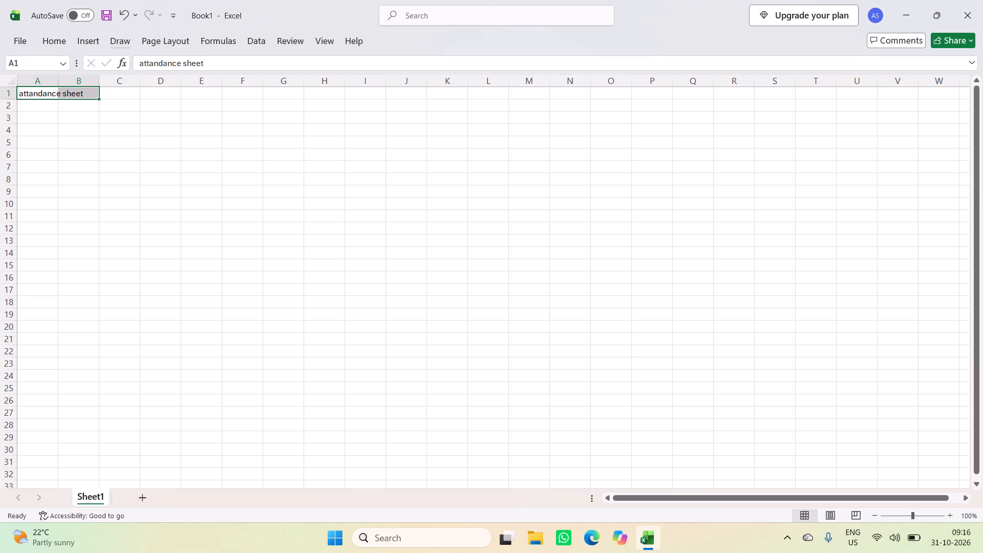
pyautogui.click(73, 42)
pyautogui.click(62, 42)
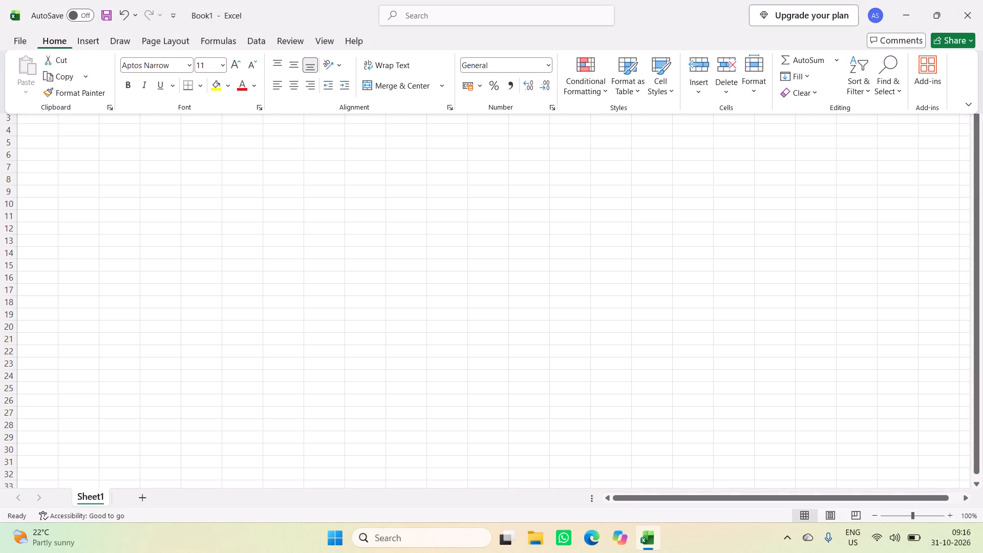
pyautogui.click(219, 66)
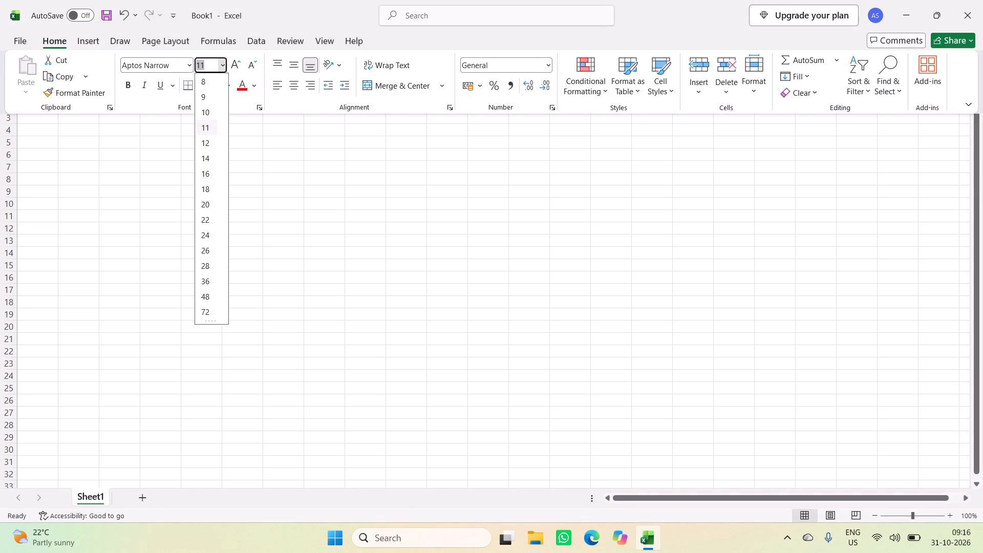
pyautogui.click(206, 158)
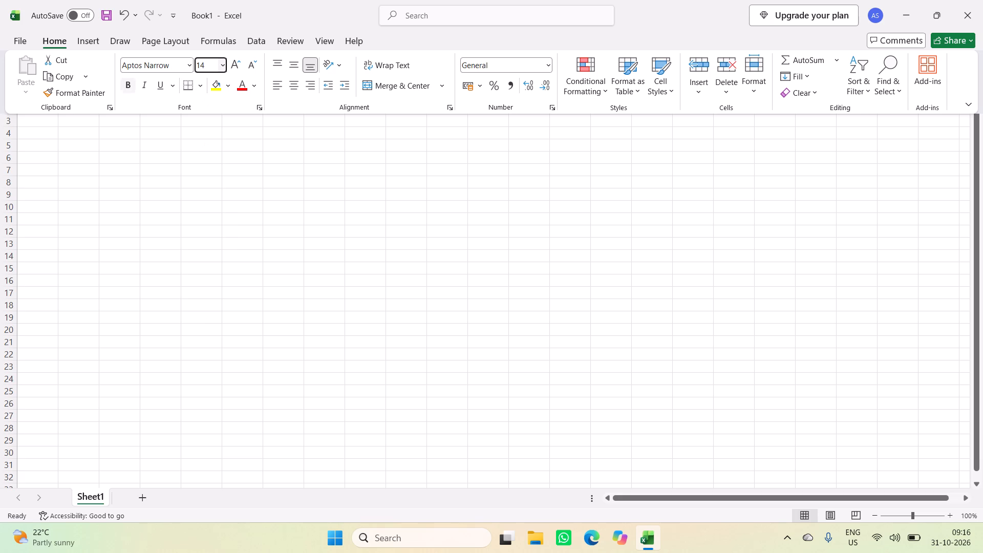
pyautogui.click(133, 91)
pyautogui.click(147, 172)
pyautogui.scroll(1, 145, 168)
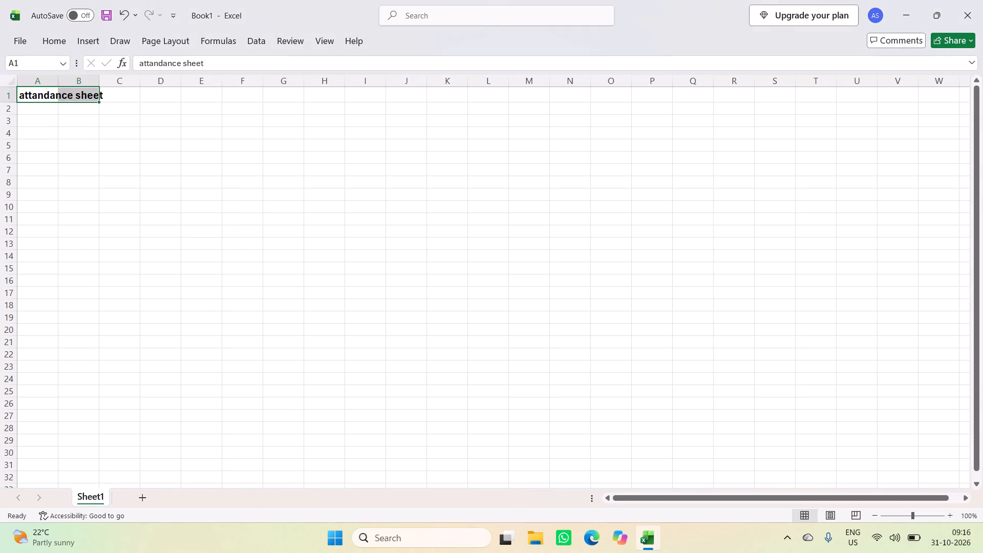
# Capitalize the first letter of the title in cell A1 so it reads "Attandance sheet".
pyautogui.moveTo(15, 93); pyautogui.dragTo(29, 96)
pyautogui.click(32, 97)
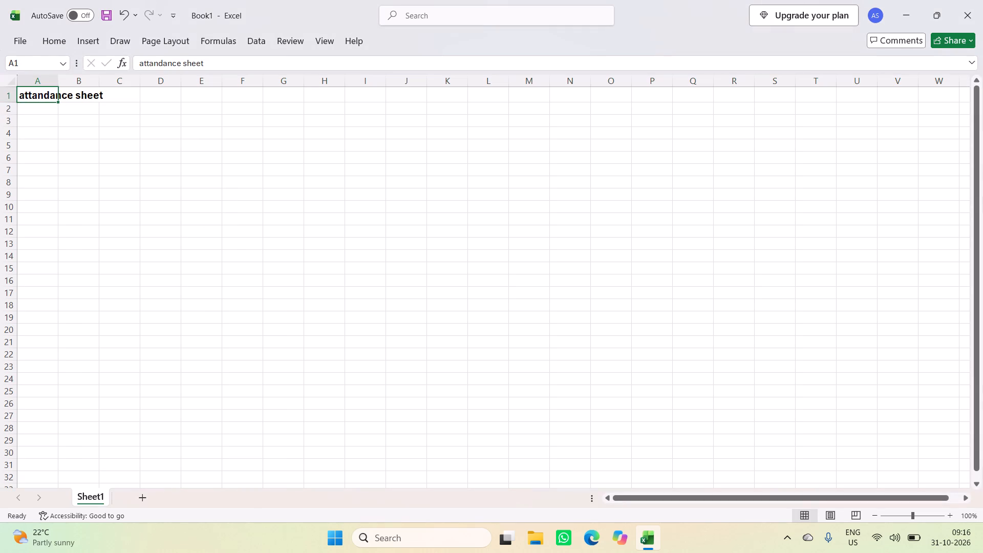
pyautogui.click(26, 96)
pyautogui.doubleClick(31, 95)
pyautogui.click(26, 100)
pyautogui.press('BackSpace')
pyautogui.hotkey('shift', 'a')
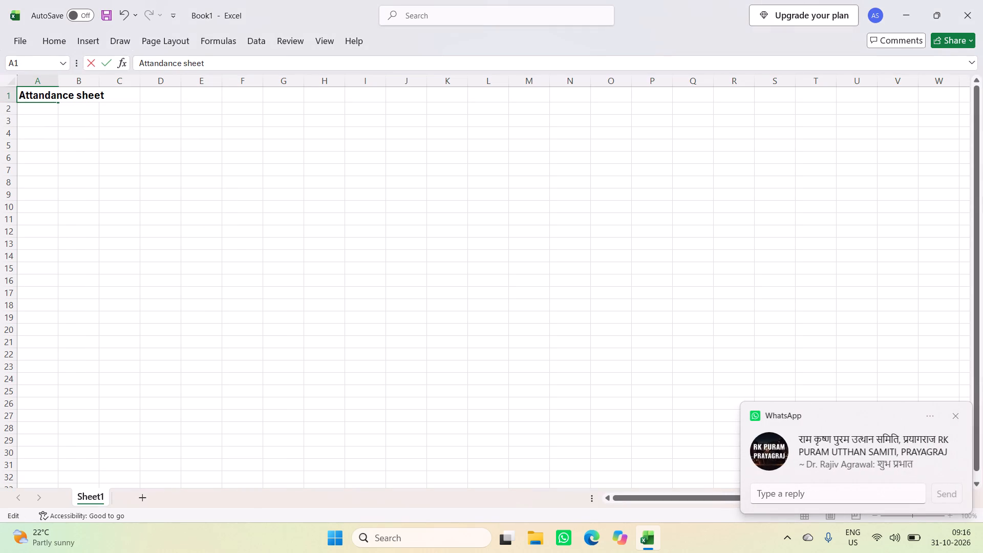
pyautogui.press('Right')
pyautogui.press('Right')
pyautogui.press('Right')
pyautogui.press('Right')
pyautogui.press('Right')
pyautogui.press('Right')
pyautogui.press('Right')
pyautogui.press('Right')
pyautogui.press('Right')
pyautogui.press('Right')
pyautogui.press('Right')
pyautogui.press('Right')
pyautogui.press('Right')
# Enter four people's full names in capitals in cells A2 to A5, one per row.
pyautogui.click(44, 112)
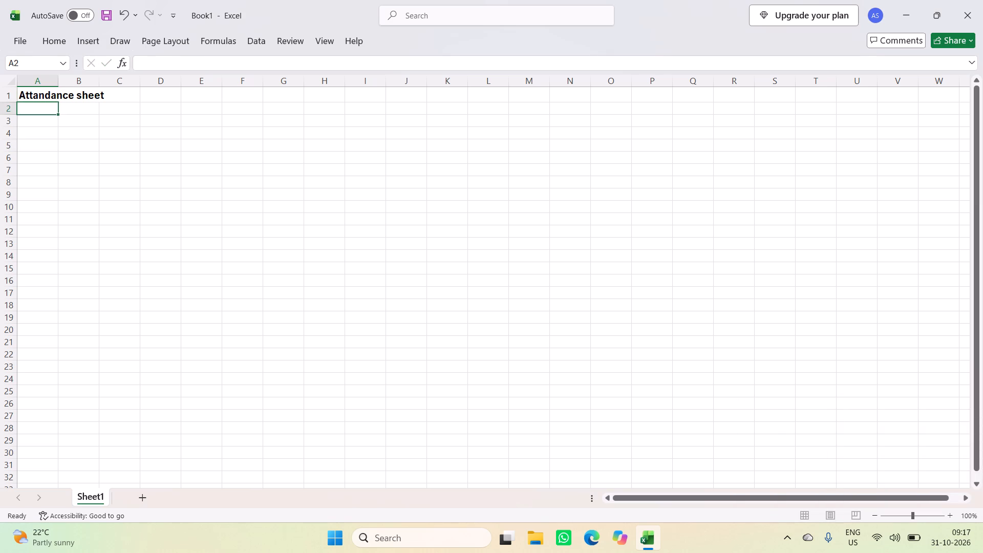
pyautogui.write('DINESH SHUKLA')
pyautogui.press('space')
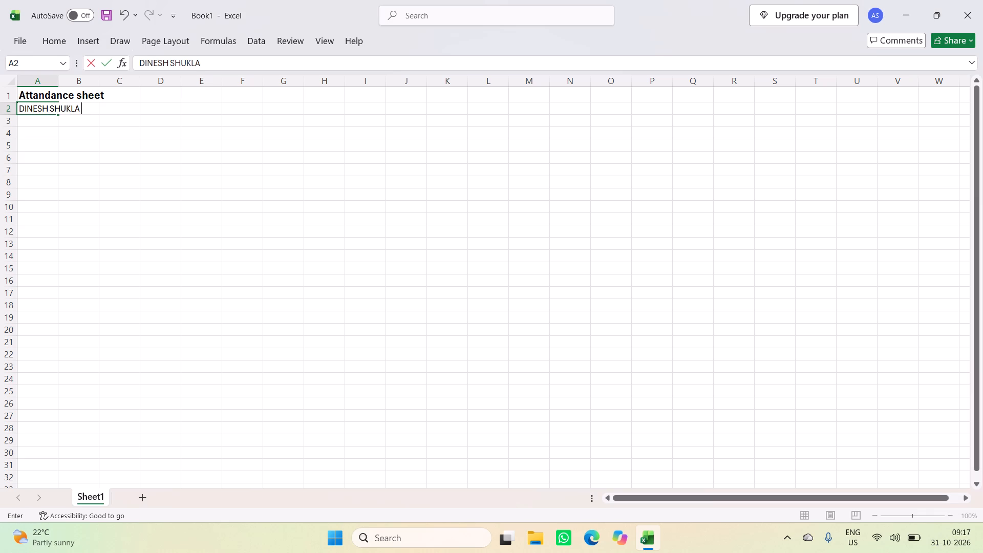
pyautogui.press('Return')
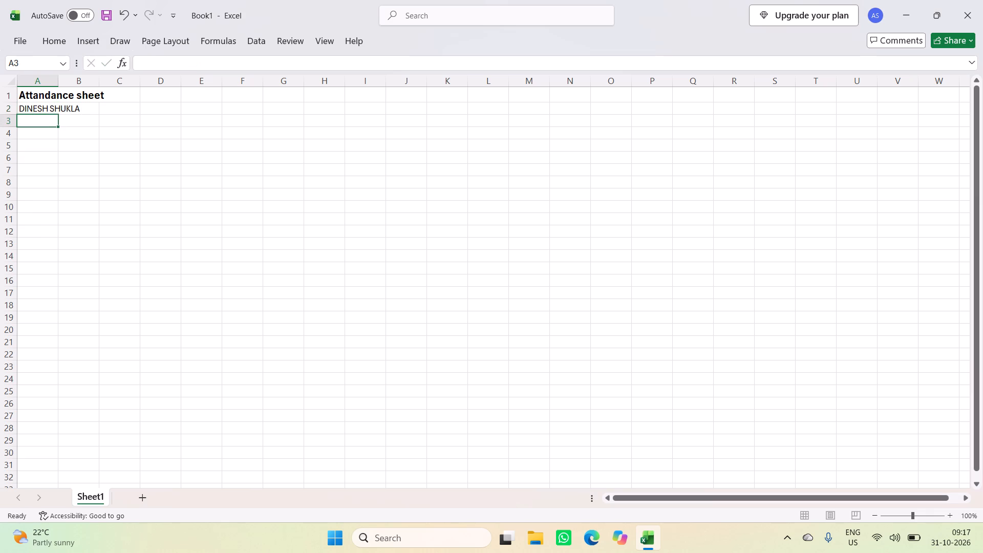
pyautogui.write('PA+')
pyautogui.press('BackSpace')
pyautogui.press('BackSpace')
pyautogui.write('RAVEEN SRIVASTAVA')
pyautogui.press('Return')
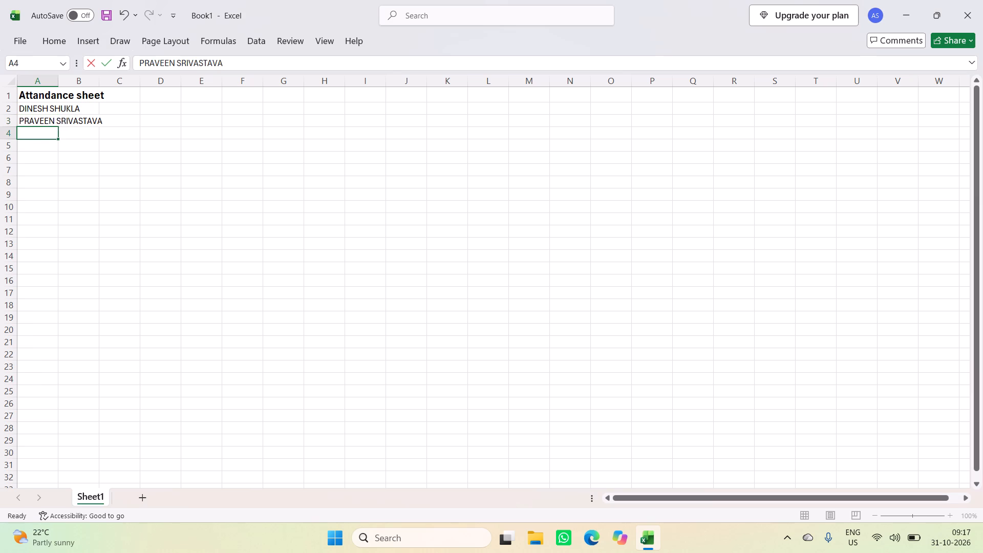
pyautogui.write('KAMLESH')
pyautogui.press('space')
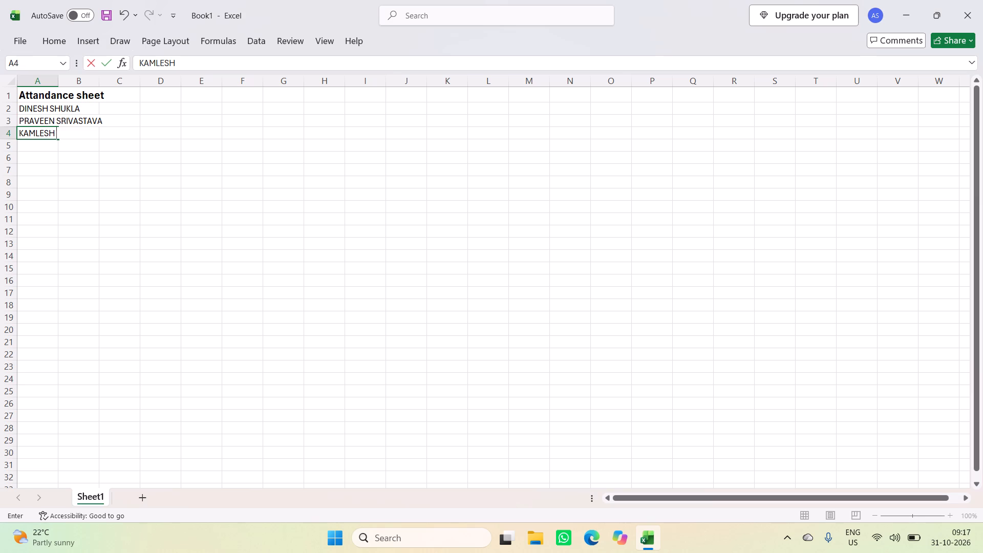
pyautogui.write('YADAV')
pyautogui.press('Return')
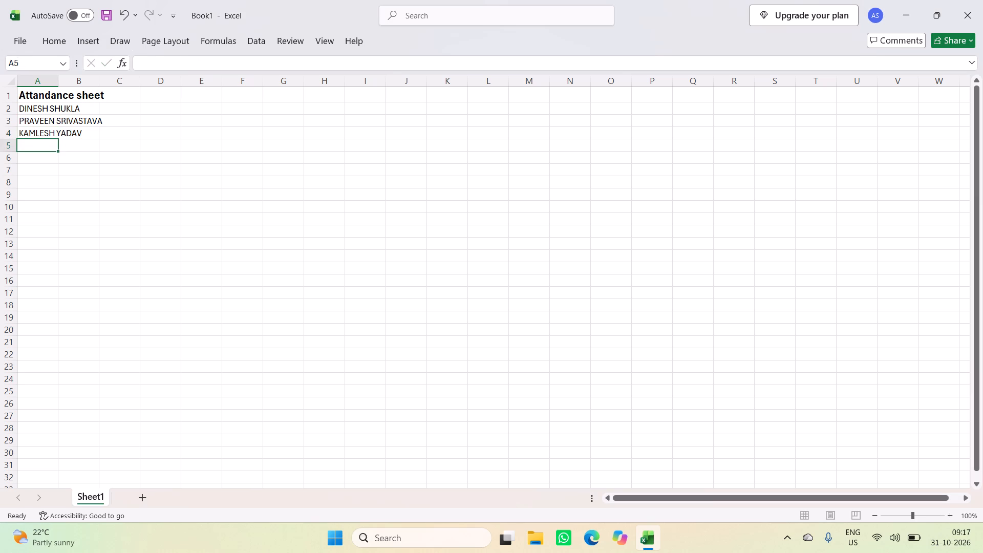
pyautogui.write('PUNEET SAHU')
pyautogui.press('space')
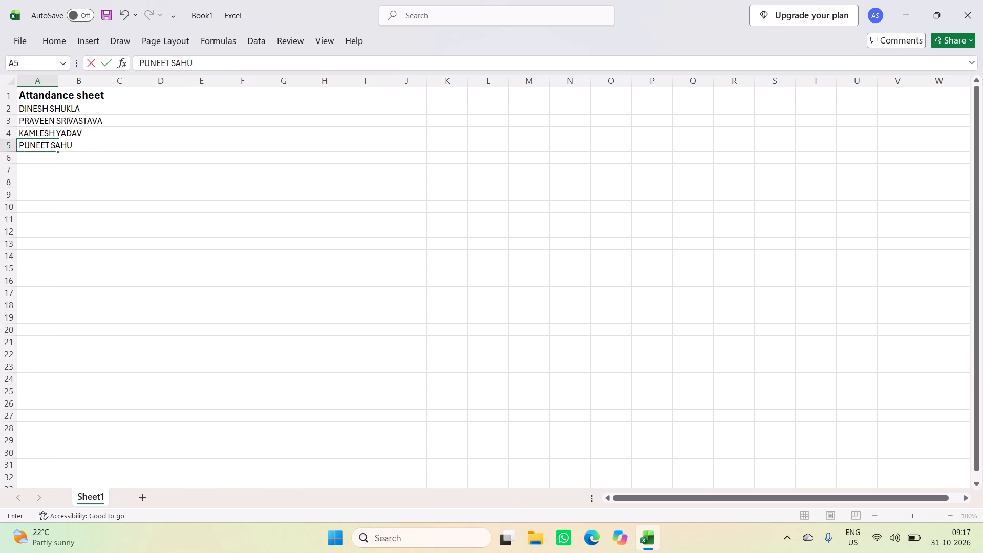
# AutoFit the width of column A to its contents.
pyautogui.click(55, 78)
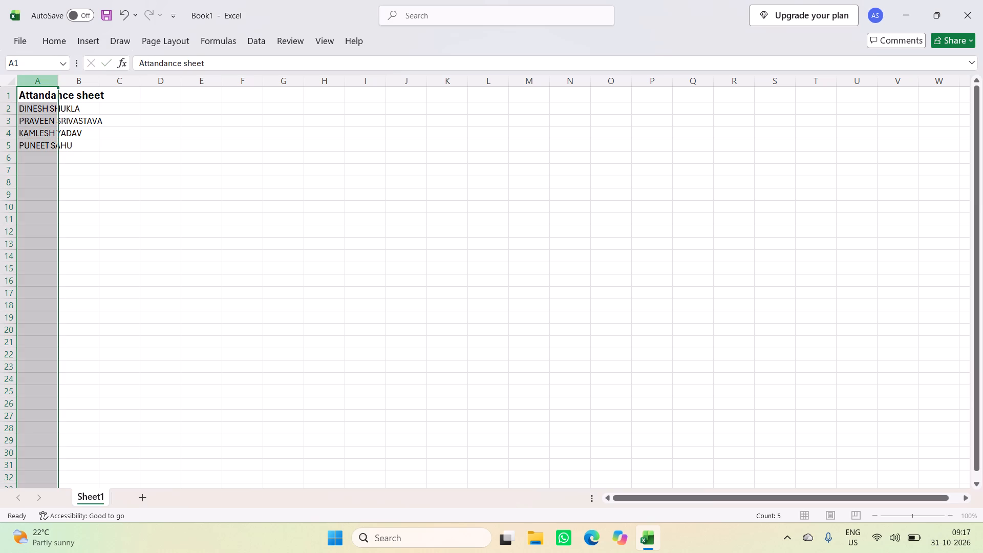
pyautogui.doubleClick(59, 84)
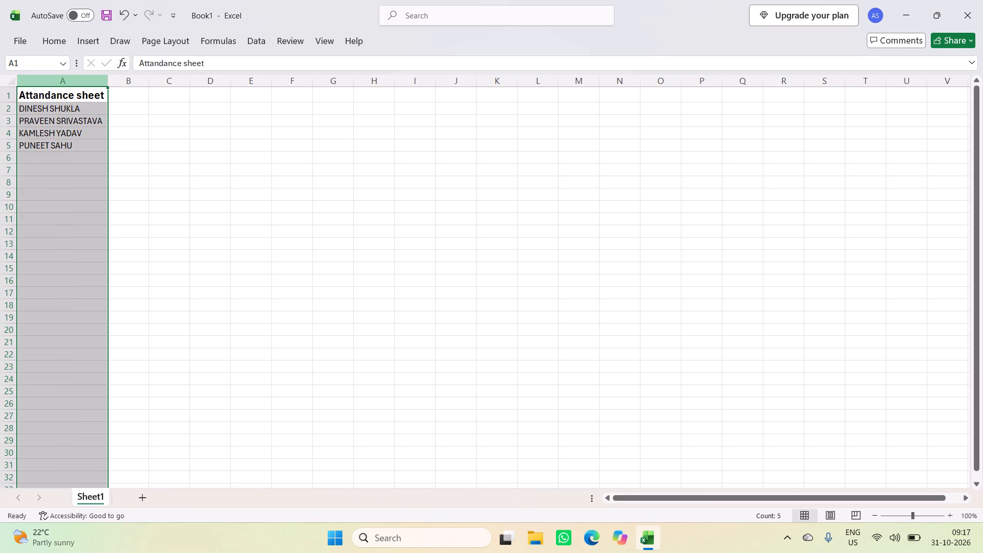
pyautogui.click(138, 176)
pyautogui.click(64, 156)
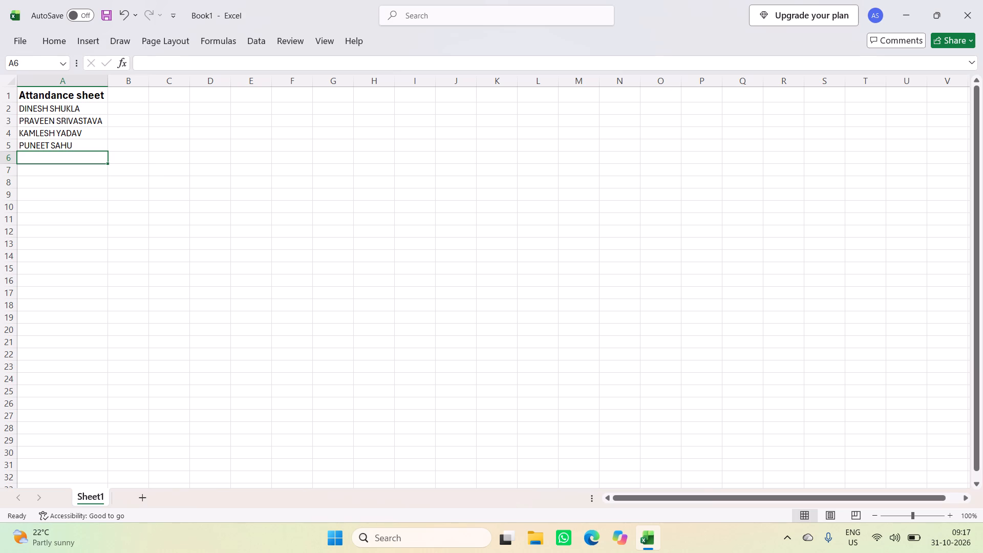
# Insert a blank column before the column holding the title and names.
pyautogui.moveTo(33, 91); pyautogui.dragTo(59, 176)
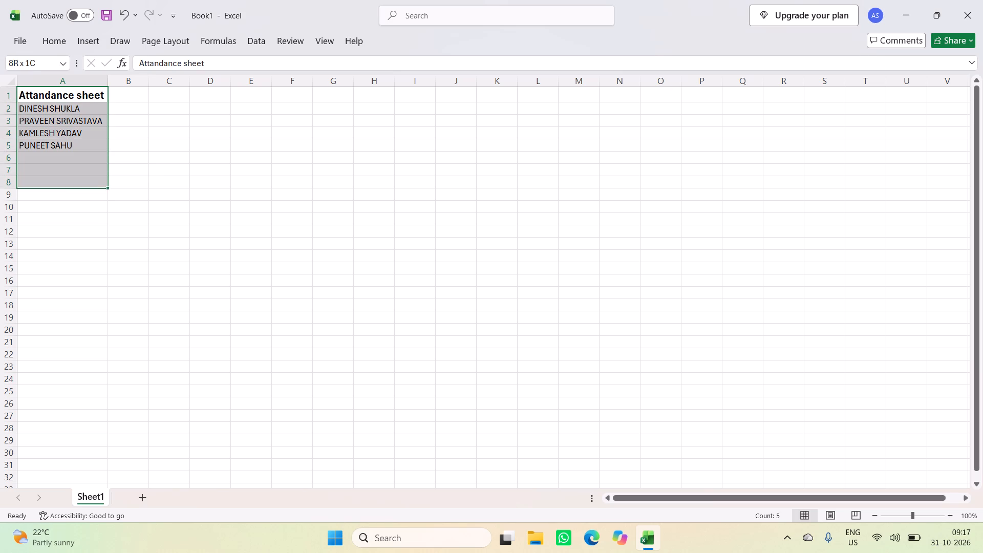
pyautogui.moveTo(59, 176); pyautogui.dragTo(42, 363)
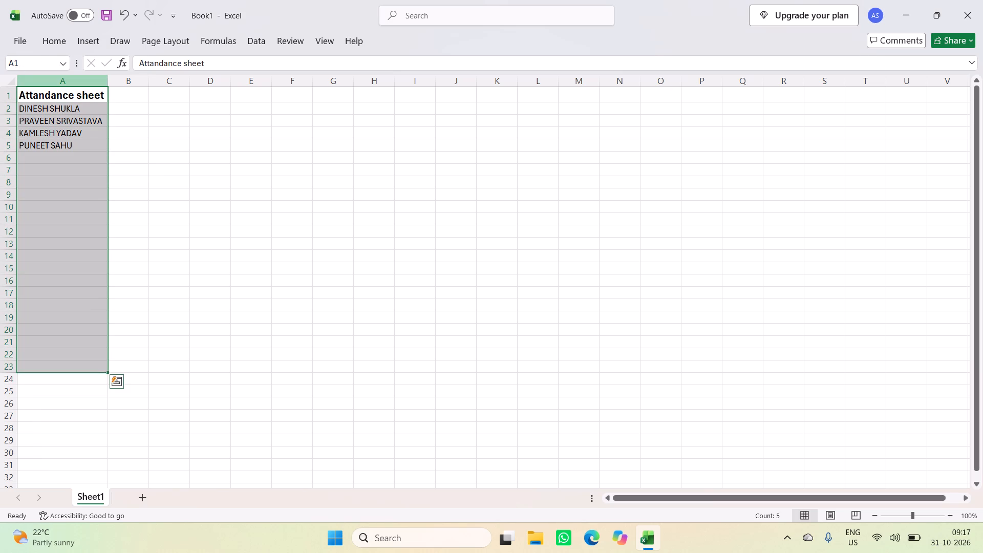
pyautogui.click(72, 80)
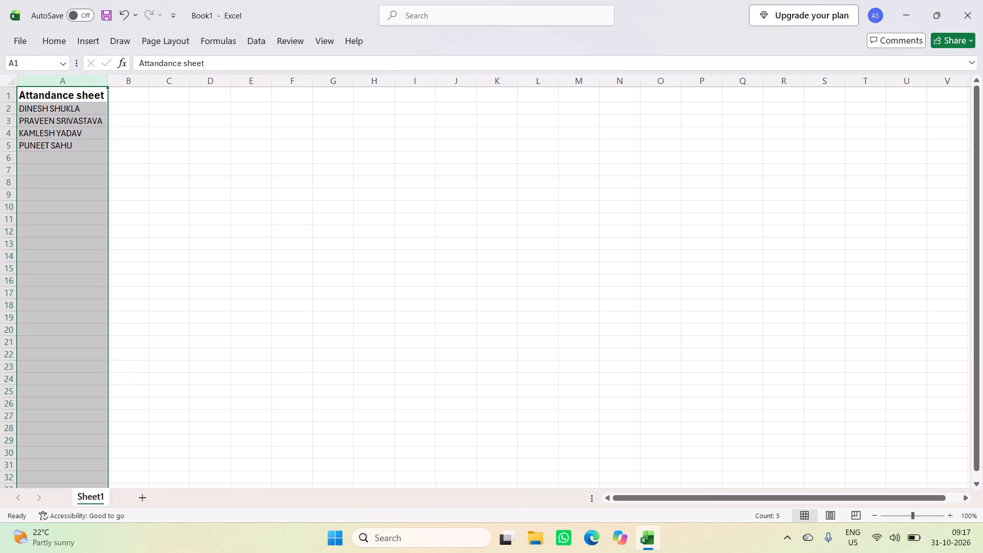
pyautogui.hotkey('ctrl', '+')
pyautogui.click(233, 194)
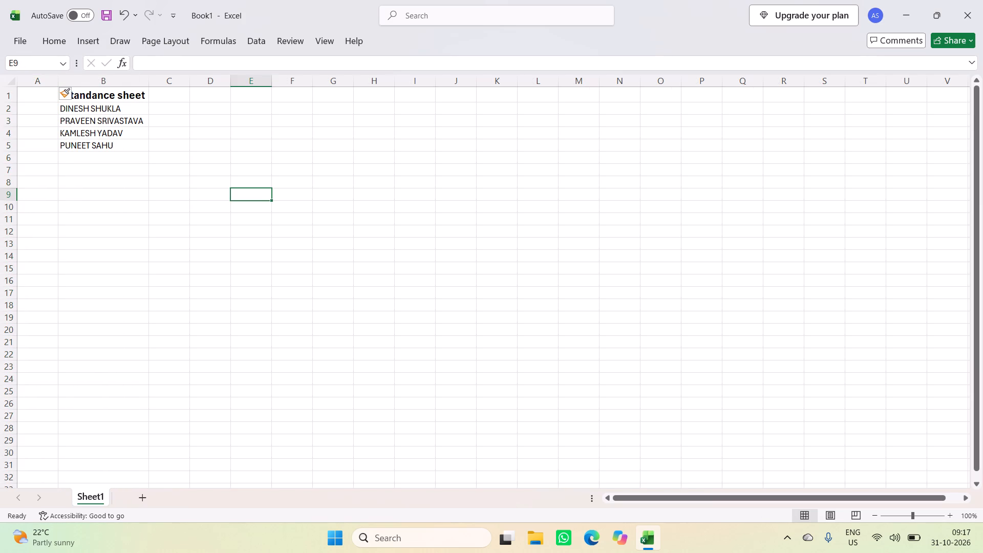
# Enter the heading "Date" in cell A1.
pyautogui.click(40, 96)
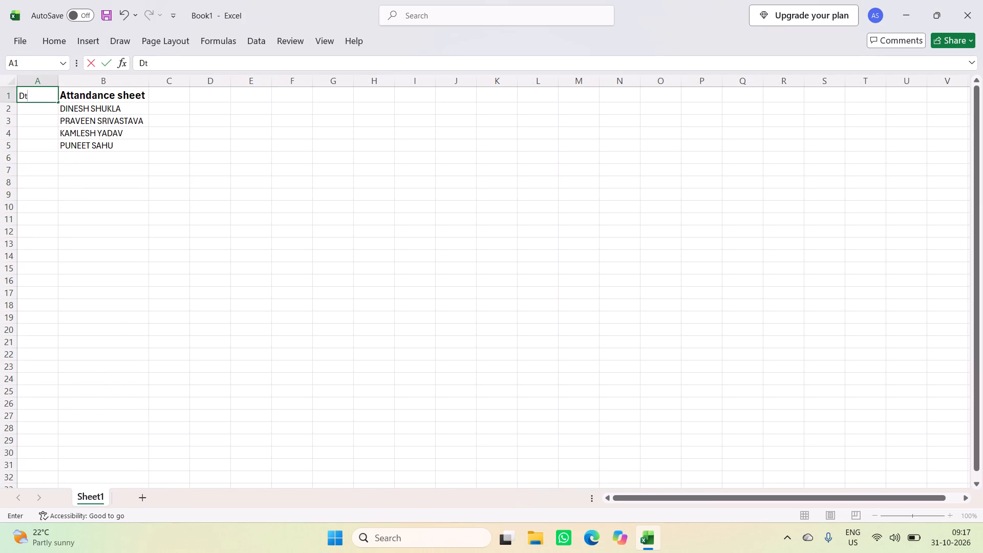
pyautogui.press('BackSpace')
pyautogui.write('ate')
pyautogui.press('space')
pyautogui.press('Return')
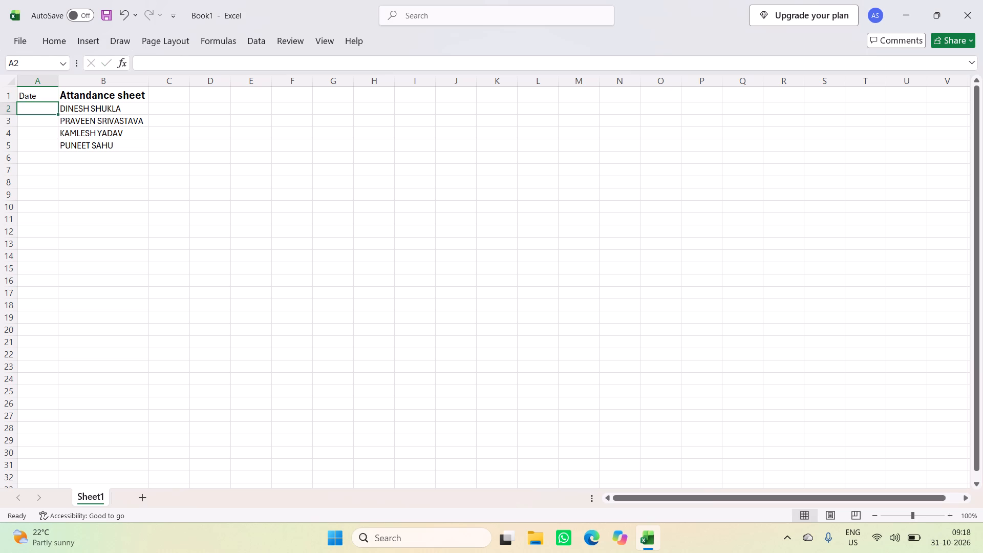
# Enter the dates 01-11-2026 in cell A2 and 02-11-2026 in cell A3.
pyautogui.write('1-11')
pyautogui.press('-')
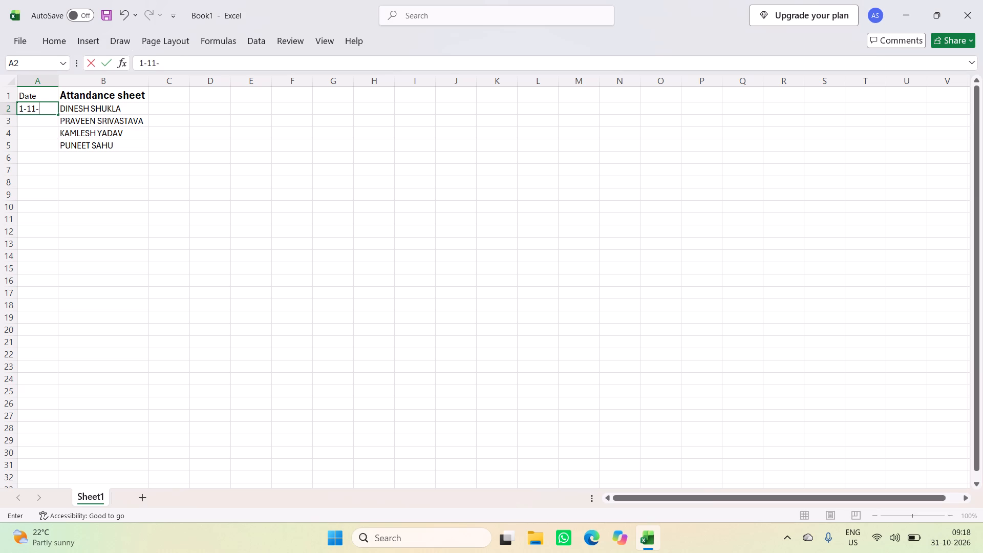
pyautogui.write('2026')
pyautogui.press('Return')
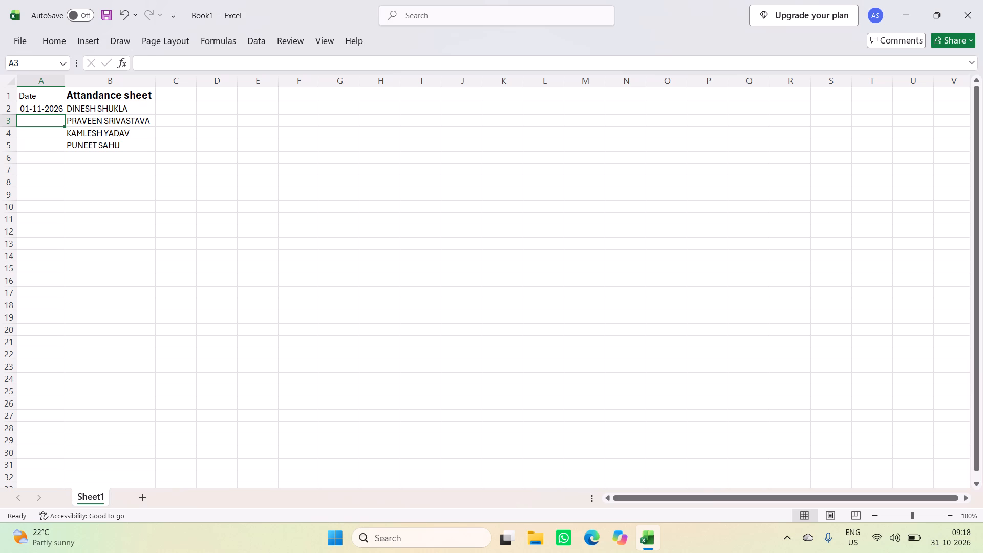
pyautogui.click(36, 123)
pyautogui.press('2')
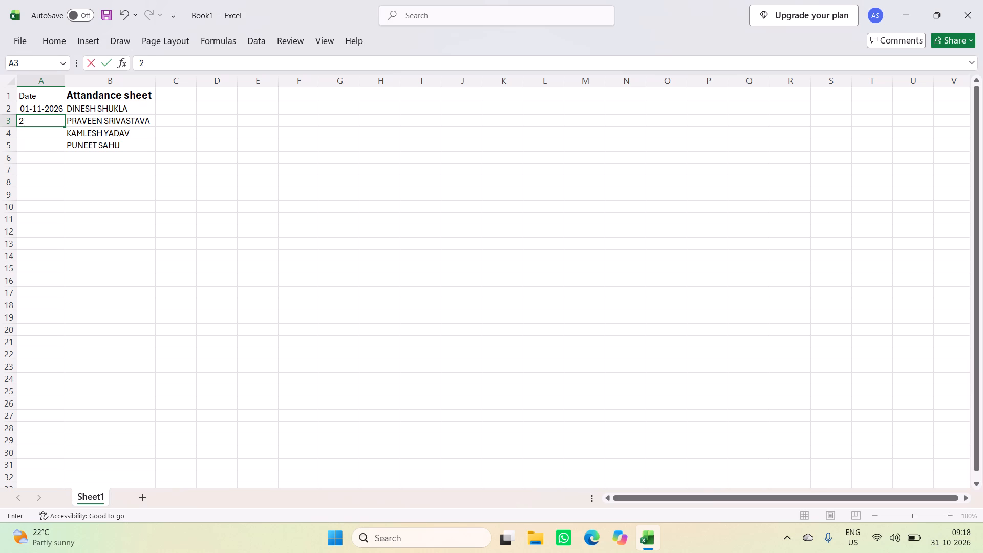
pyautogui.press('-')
pyautogui.press('BackSpace')
pyautogui.press('BackSpace')
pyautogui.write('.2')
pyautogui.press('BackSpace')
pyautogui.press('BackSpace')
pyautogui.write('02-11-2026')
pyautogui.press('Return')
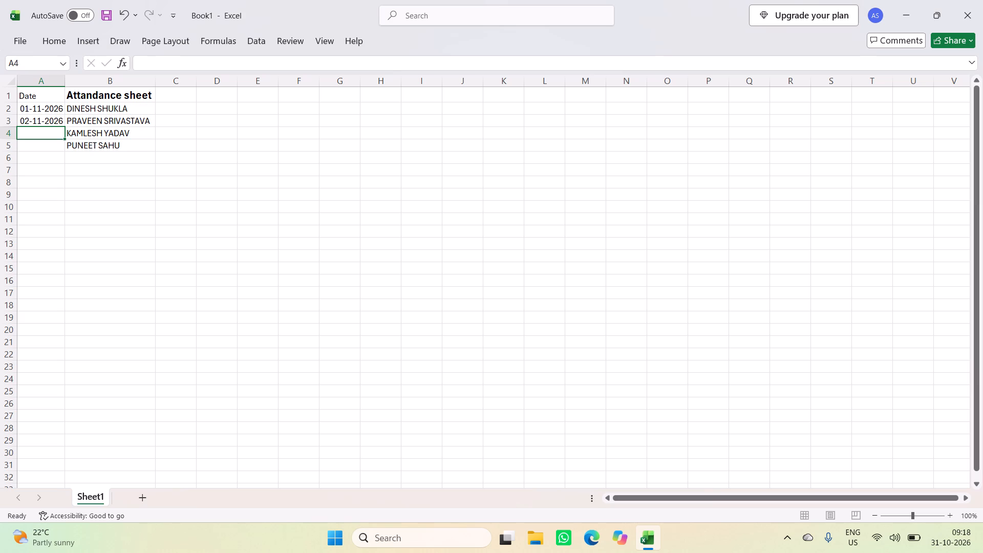
# Fill the date series from A2:A3 down to 30-11-2026 in cell A31.
pyautogui.moveTo(47, 108); pyautogui.dragTo(47, 126)
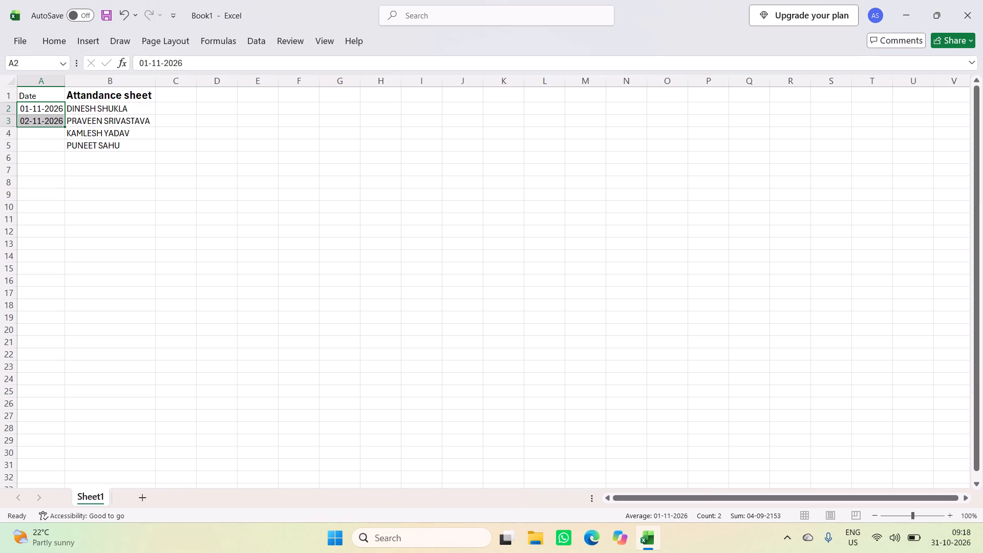
pyautogui.moveTo(63, 127); pyautogui.dragTo(54, 388)
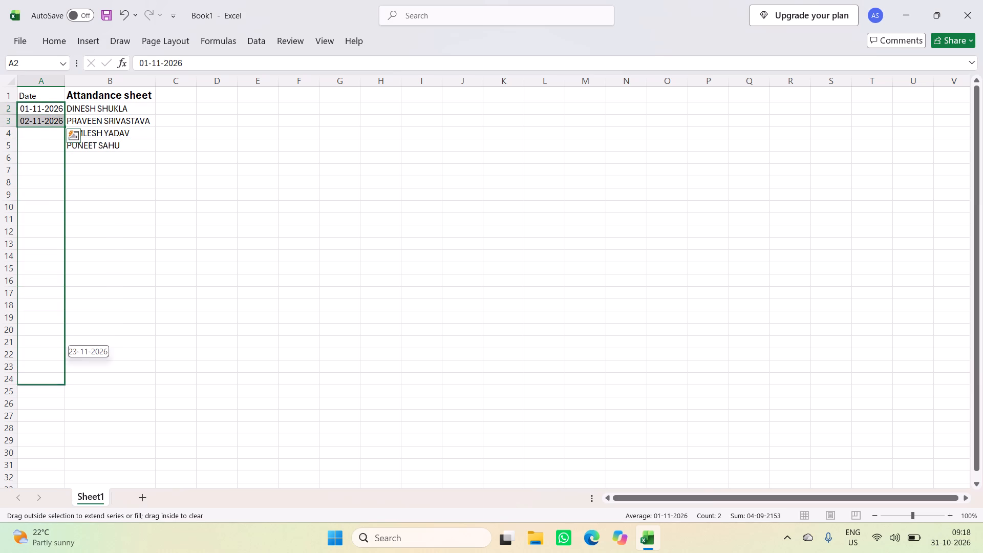
pyautogui.moveTo(54, 388); pyautogui.dragTo(47, 473)
pyautogui.click(135, 357)
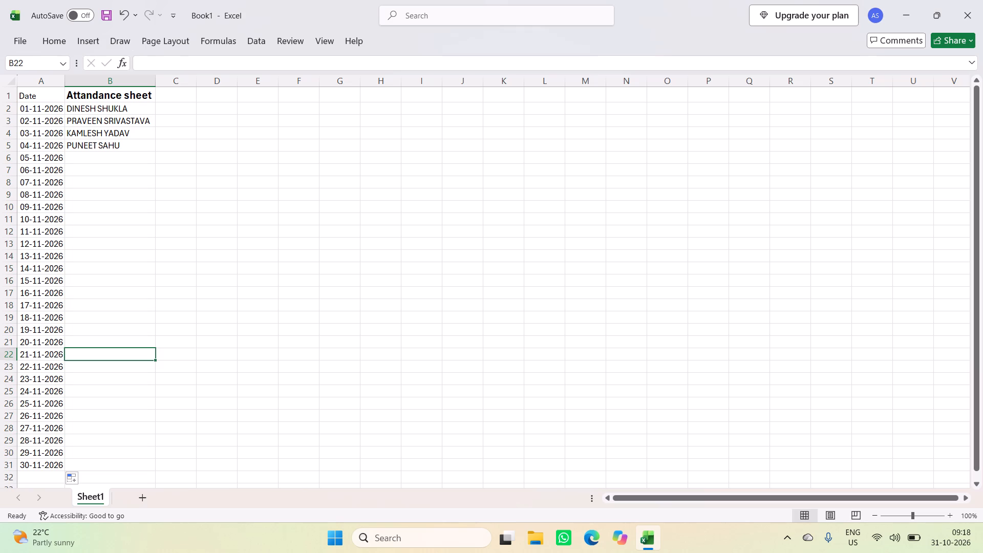
# Clear the person's name from cell B3.
pyautogui.moveTo(89, 117); pyautogui.dragTo(125, 121)
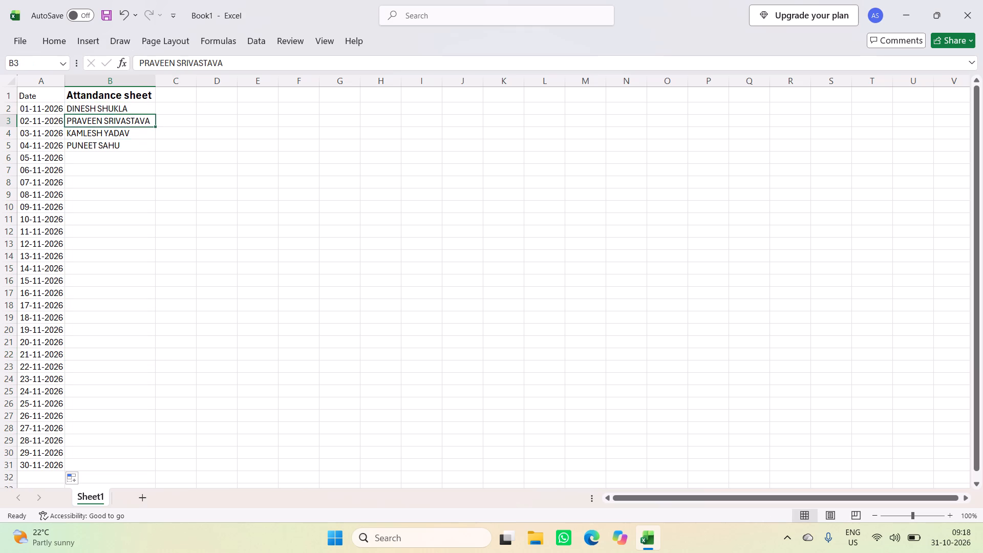
pyautogui.moveTo(125, 121); pyautogui.dragTo(125, 118)
pyautogui.press('Delete')
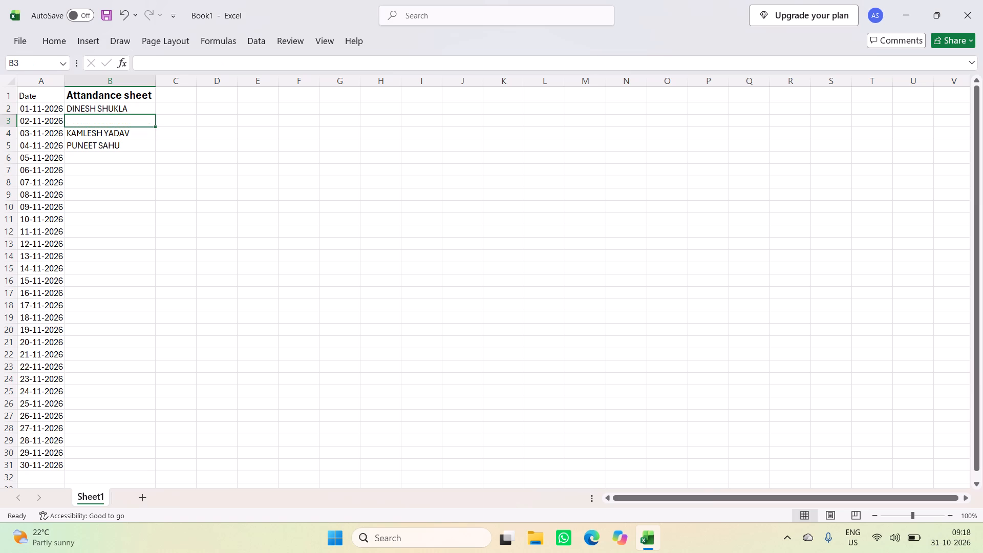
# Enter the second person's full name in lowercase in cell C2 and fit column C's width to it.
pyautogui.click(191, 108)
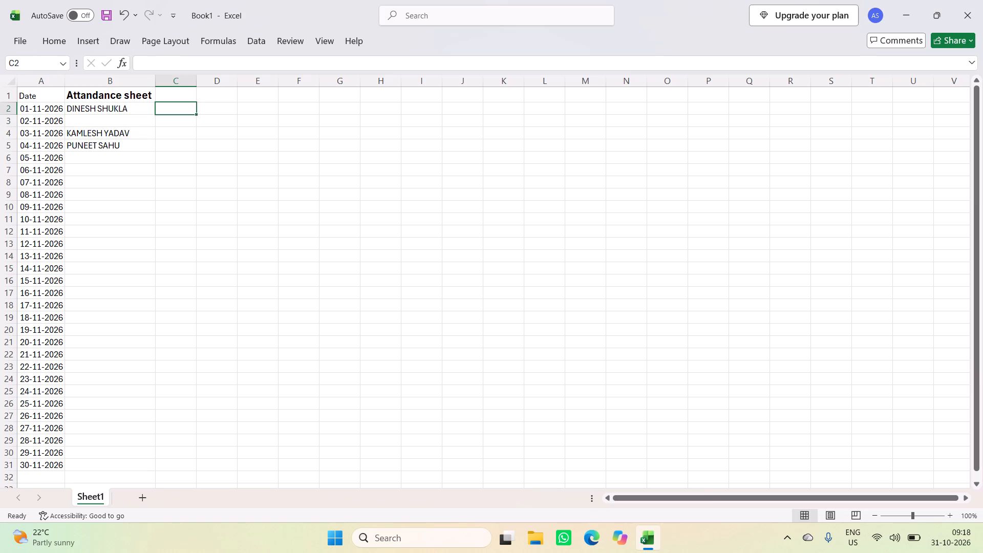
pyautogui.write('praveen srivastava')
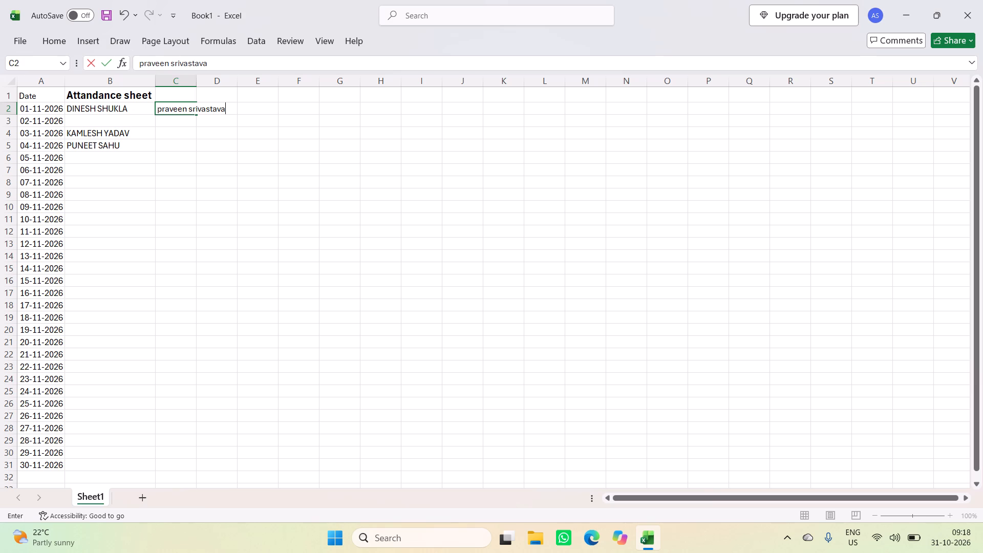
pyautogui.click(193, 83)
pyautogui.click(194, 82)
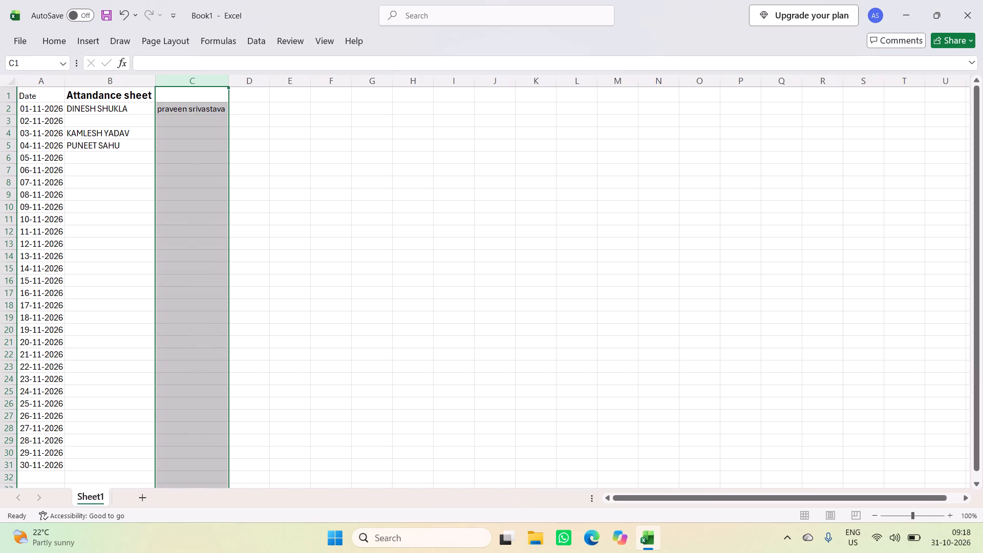
# Replace the name in cell C2 with the same full name in capitals and fit column C's width to it.
pyautogui.moveTo(196, 108); pyautogui.dragTo(216, 108)
pyautogui.click(222, 108)
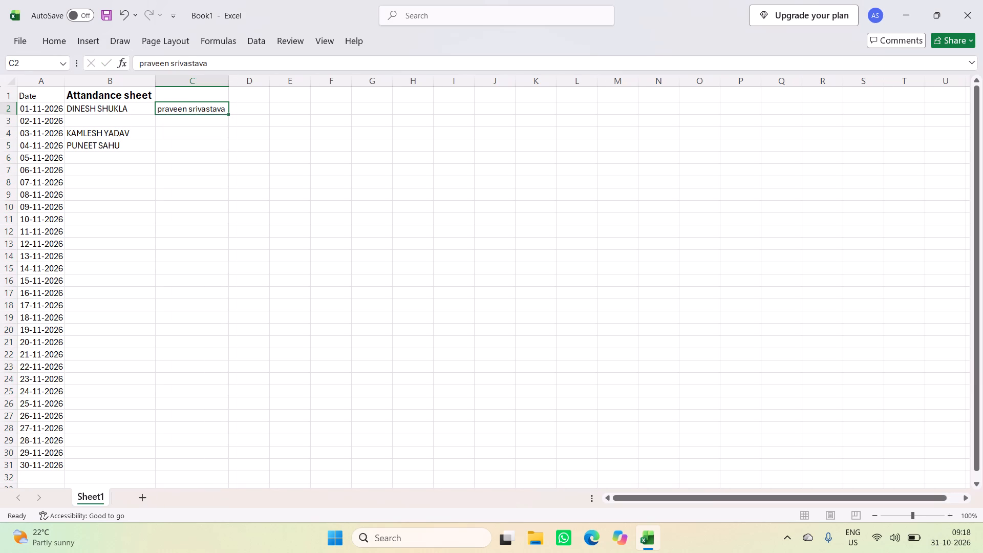
pyautogui.moveTo(223, 111); pyautogui.dragTo(203, 111)
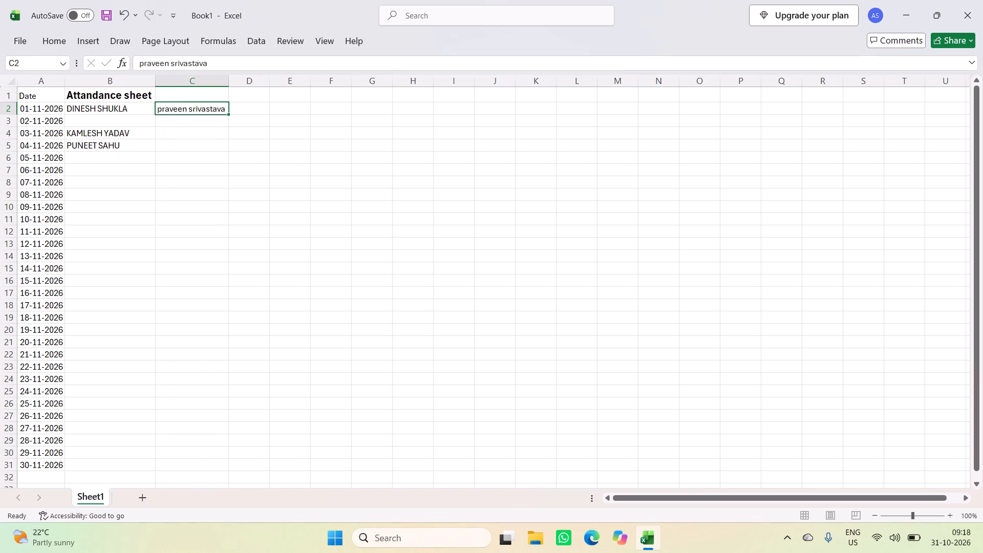
pyautogui.doubleClick(203, 111)
pyautogui.moveTo(225, 109); pyautogui.dragTo(184, 113)
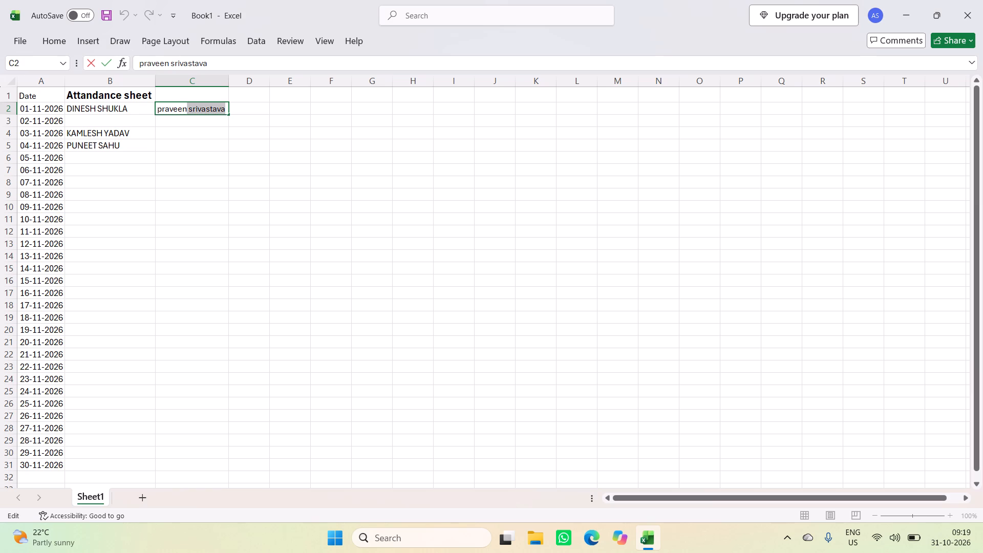
pyautogui.moveTo(184, 113); pyautogui.dragTo(157, 113)
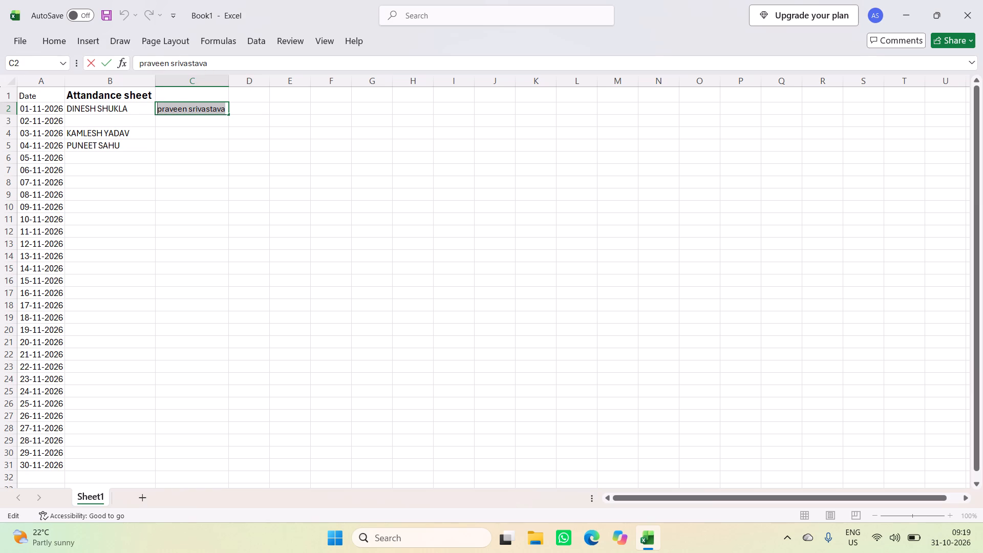
pyautogui.press('BackSpace')
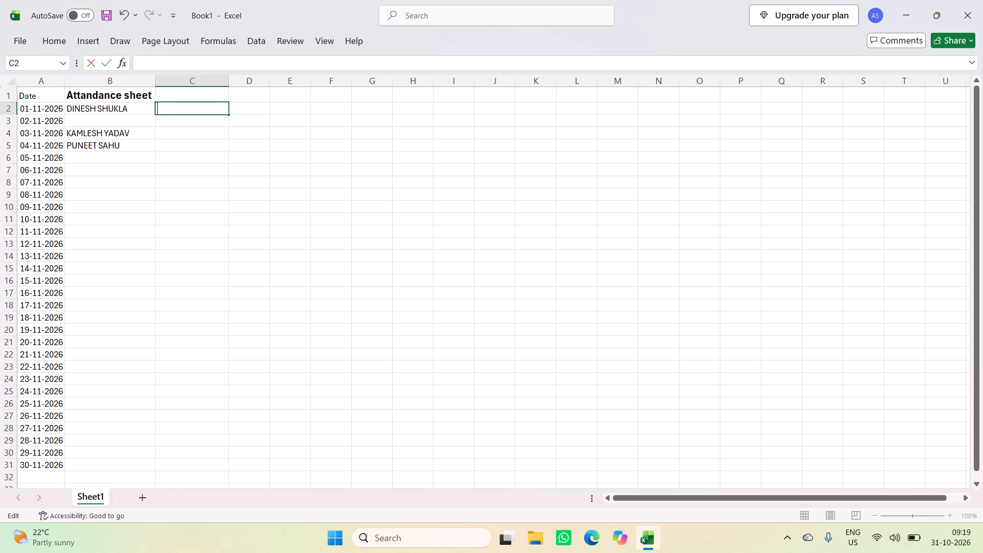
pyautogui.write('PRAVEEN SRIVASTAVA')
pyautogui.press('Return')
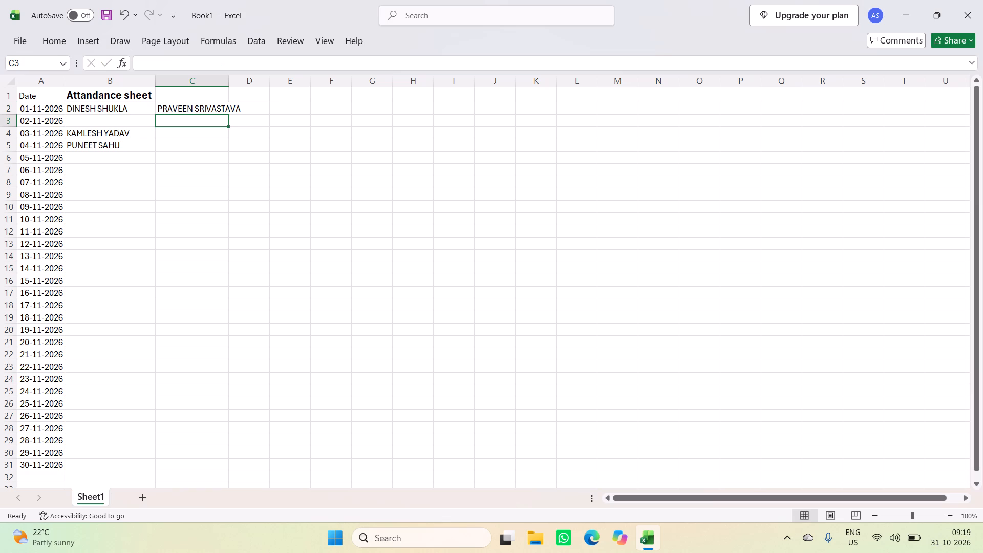
pyautogui.doubleClick(233, 80)
# Enter the full name from cell B4 in capitals in cell D2 and fit column D's width to it.
pyautogui.click(268, 102)
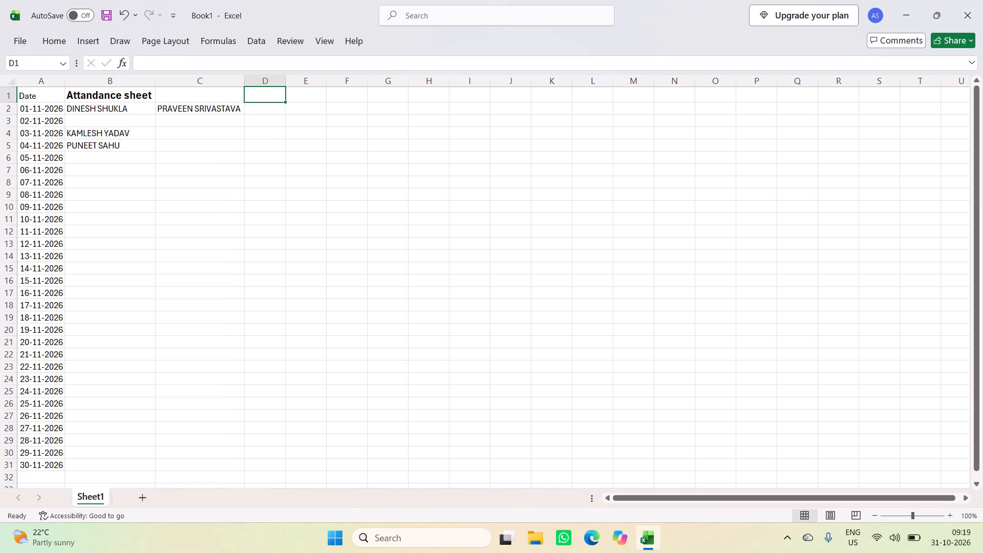
pyautogui.click(273, 109)
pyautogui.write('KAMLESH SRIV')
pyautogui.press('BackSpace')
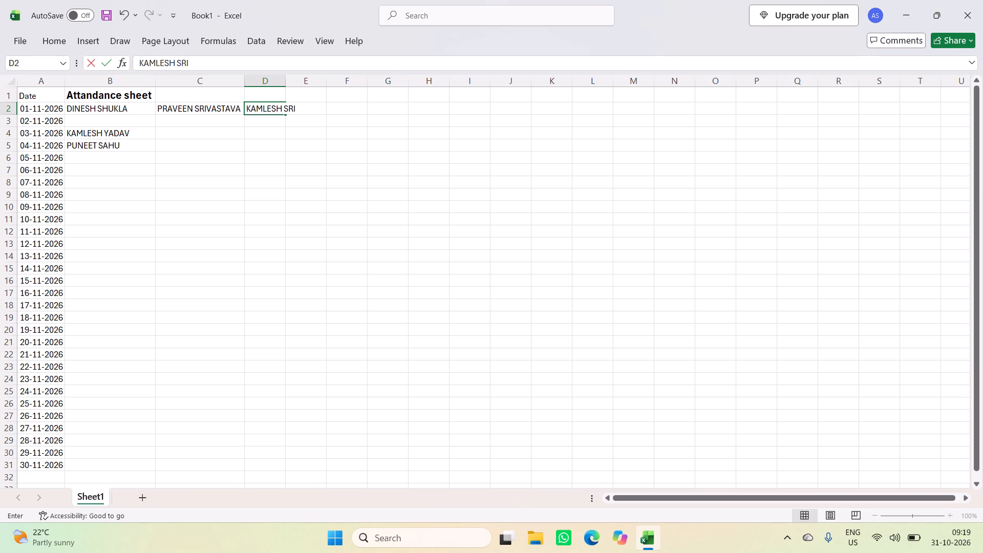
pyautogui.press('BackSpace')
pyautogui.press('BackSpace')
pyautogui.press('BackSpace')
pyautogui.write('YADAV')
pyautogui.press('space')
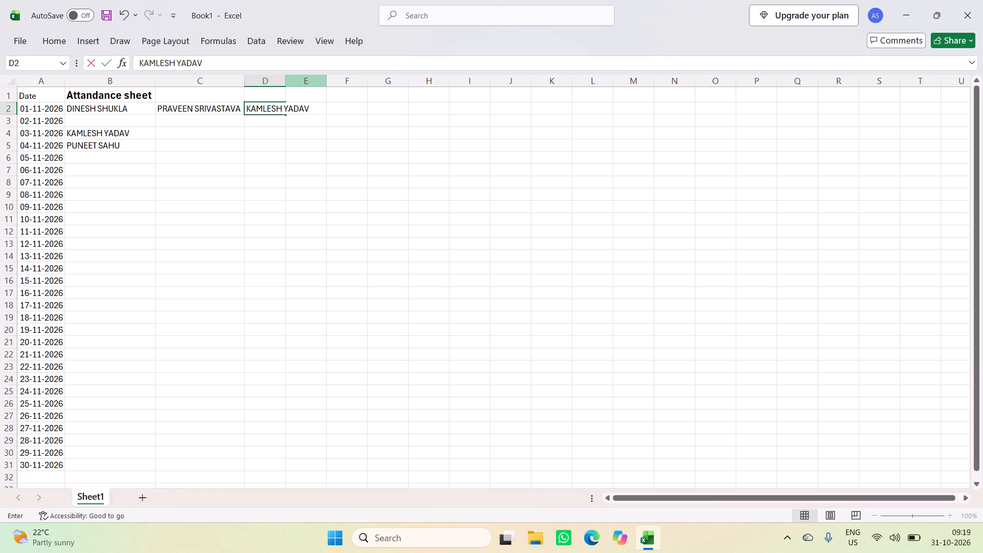
pyautogui.doubleClick(285, 82)
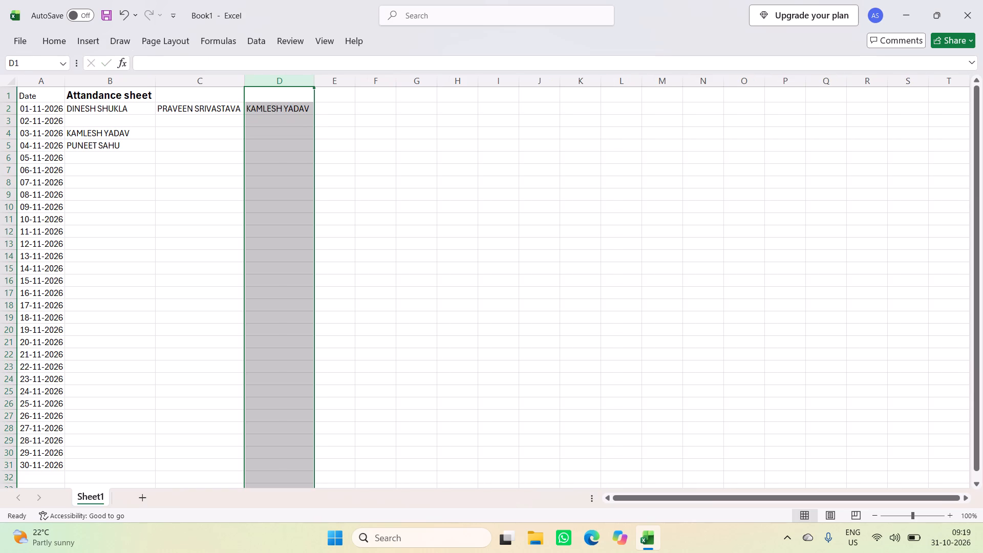
# Enter the full name from cell B5 in capitals in cell E2 and fit column E's width to it.
pyautogui.click(344, 107)
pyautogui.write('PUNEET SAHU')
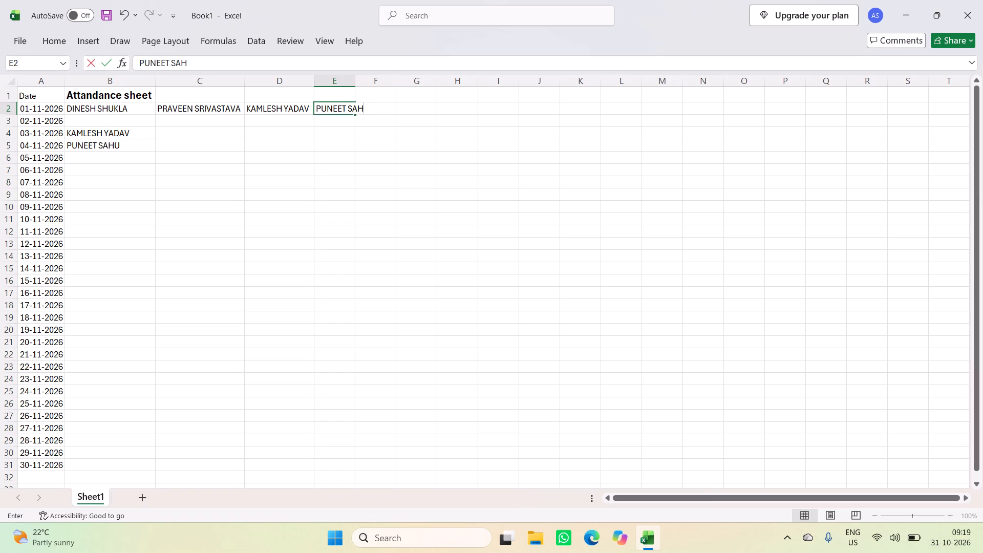
pyautogui.doubleClick(354, 79)
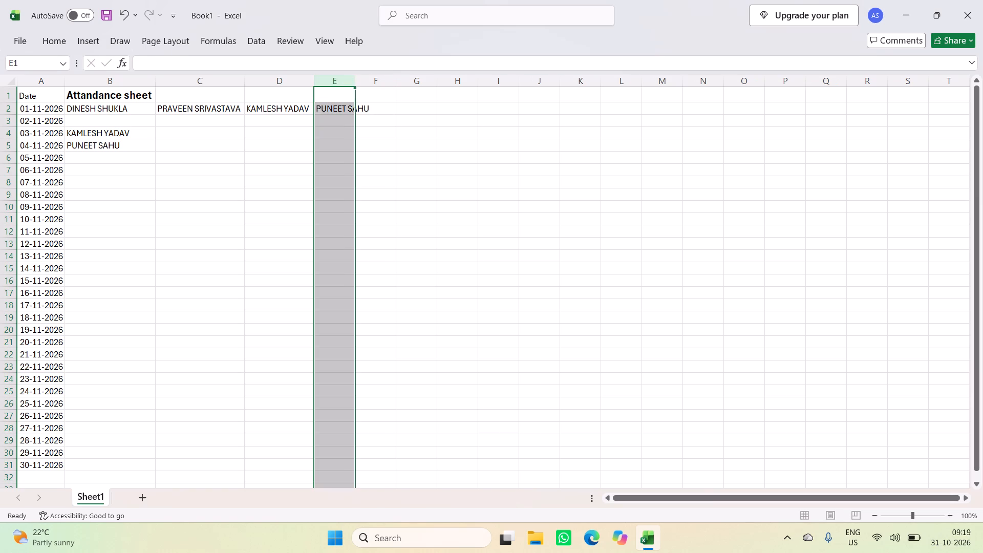
# Clear the two people's names from cells B4:B5.
pyautogui.click(97, 132)
pyautogui.moveTo(97, 131); pyautogui.dragTo(102, 148)
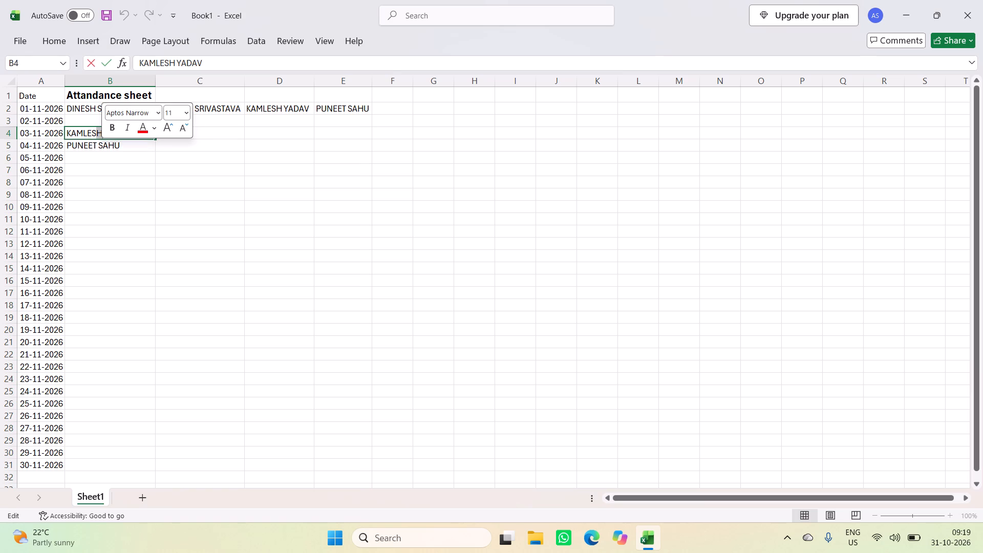
pyautogui.click(91, 160)
pyautogui.moveTo(73, 133); pyautogui.dragTo(88, 143)
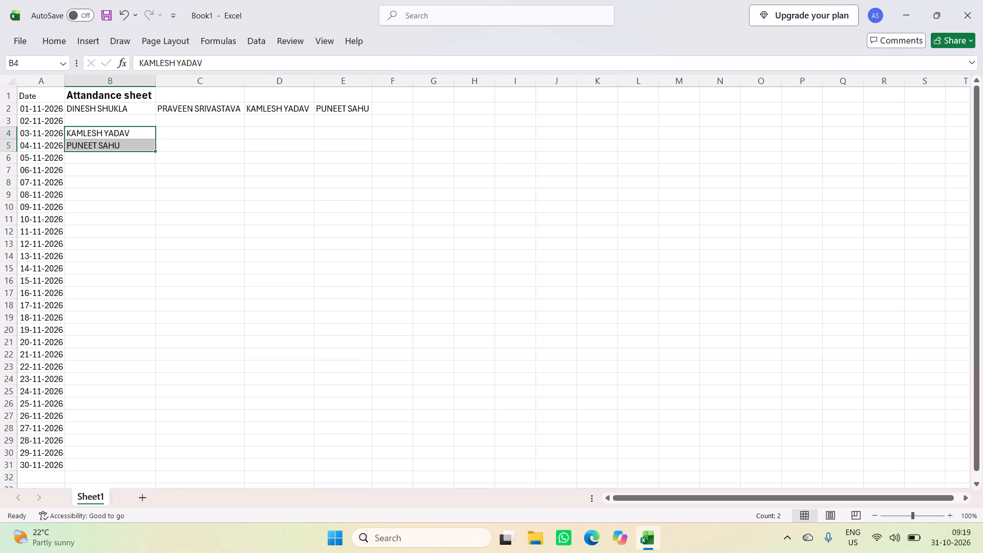
pyautogui.press('Delete')
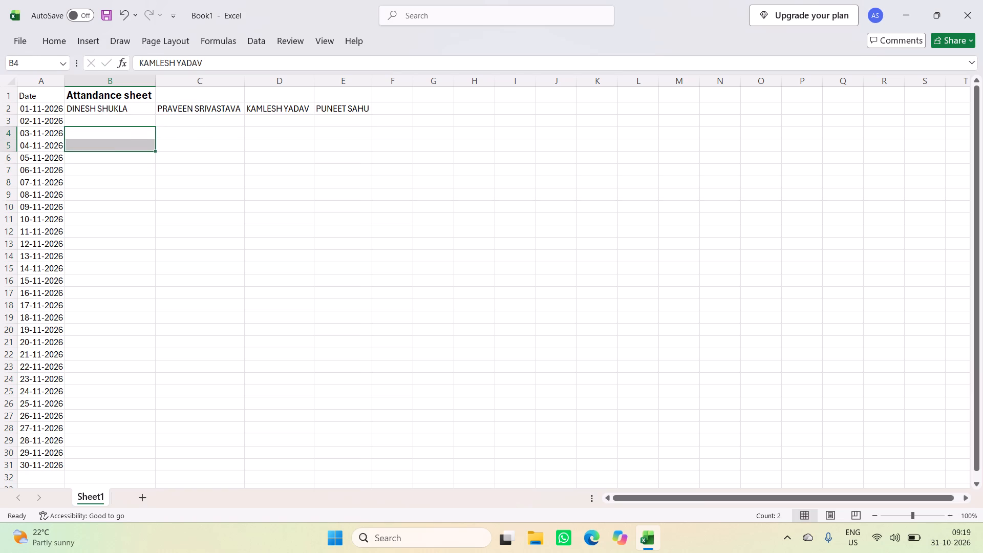
pyautogui.click(352, 150)
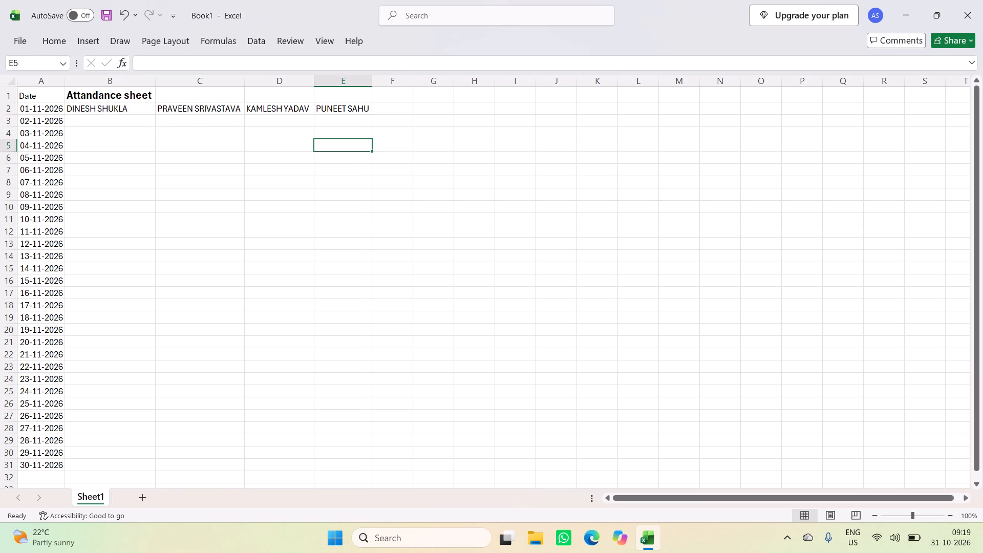
# Center the person's name horizontally in cell B2.
pyautogui.click(99, 104)
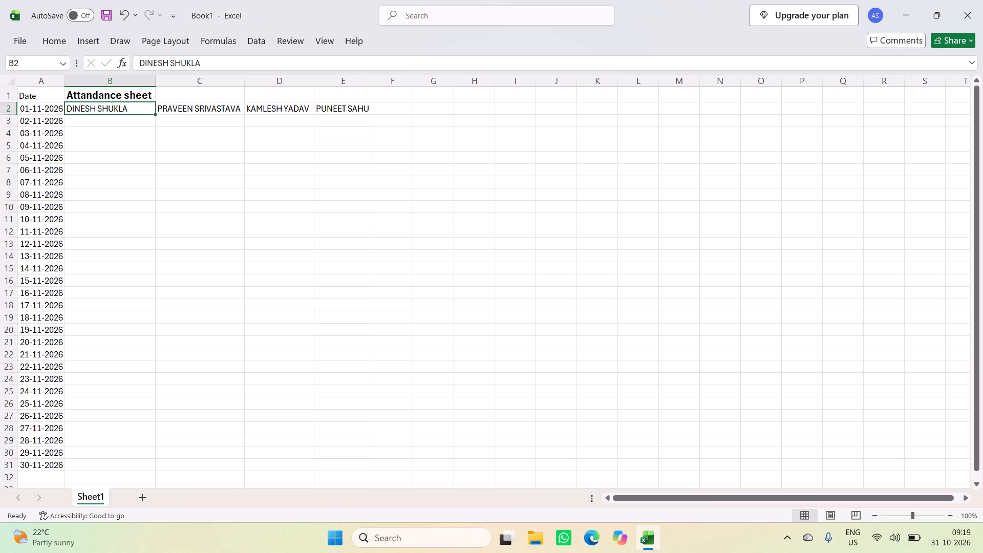
pyautogui.keyDown('ctrl'); pyautogui.scroll(3, 558, 374); pyautogui.keyUp('ctrl')
pyautogui.keyDown('ctrl'); pyautogui.scroll(-2, 471, 288); pyautogui.keyUp('ctrl')
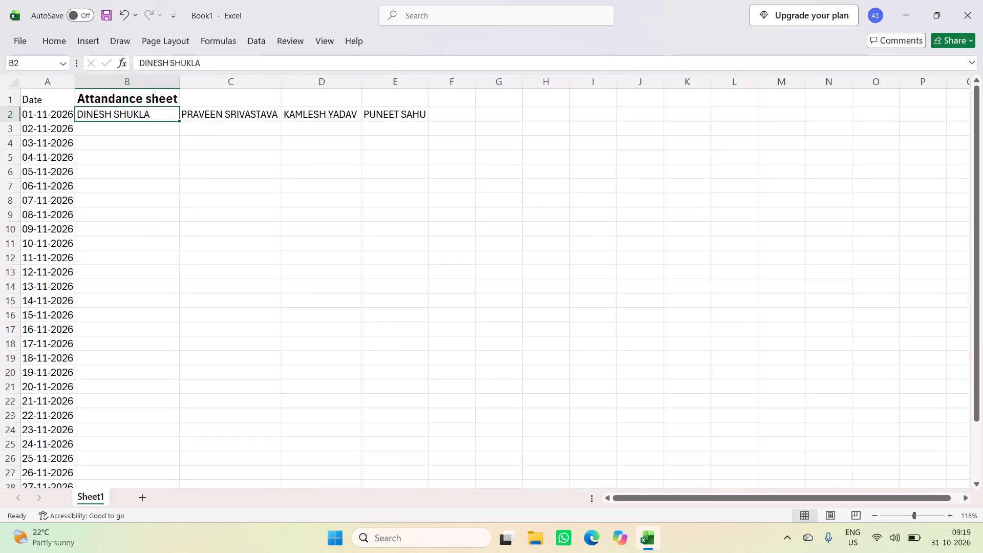
pyautogui.click(51, 41)
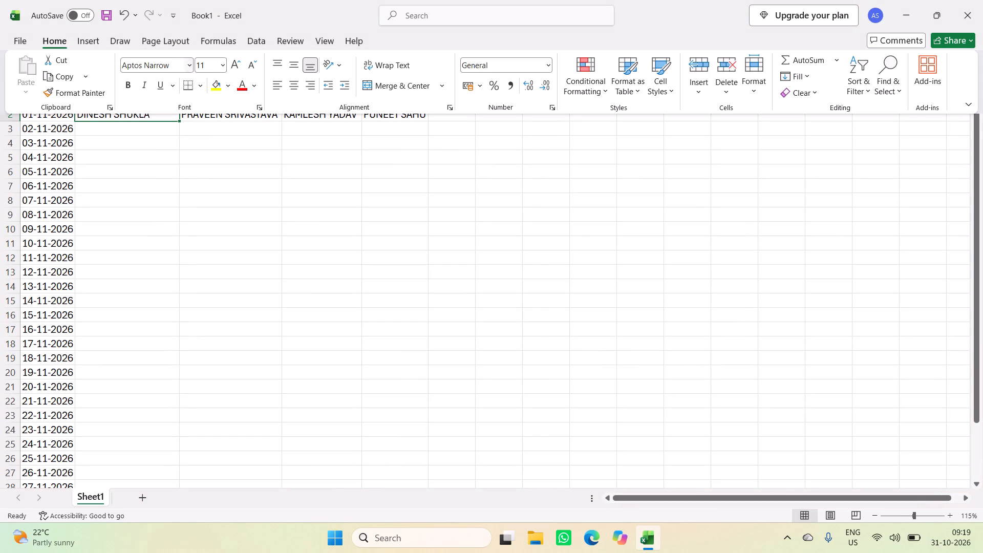
pyautogui.click(296, 86)
pyautogui.click(252, 239)
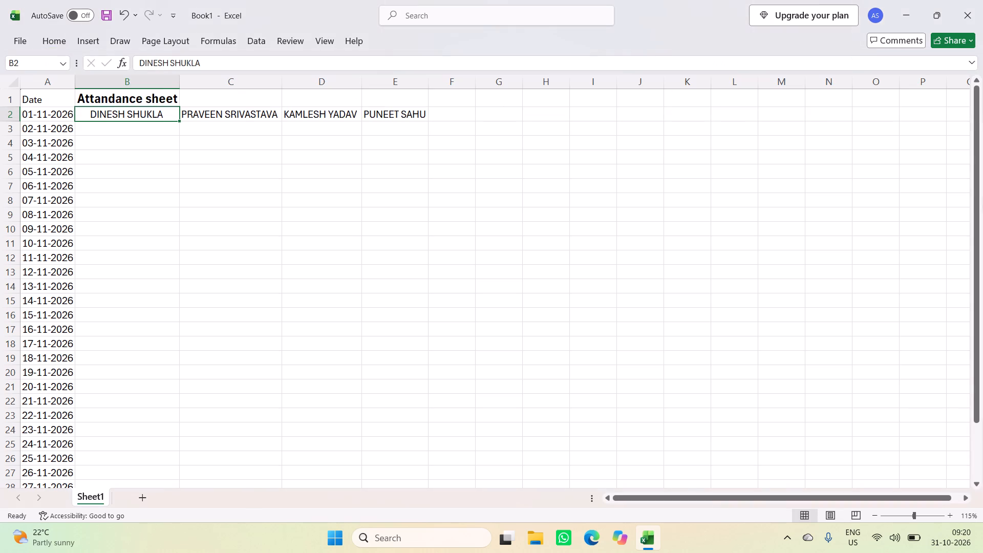
pyautogui.click(250, 202)
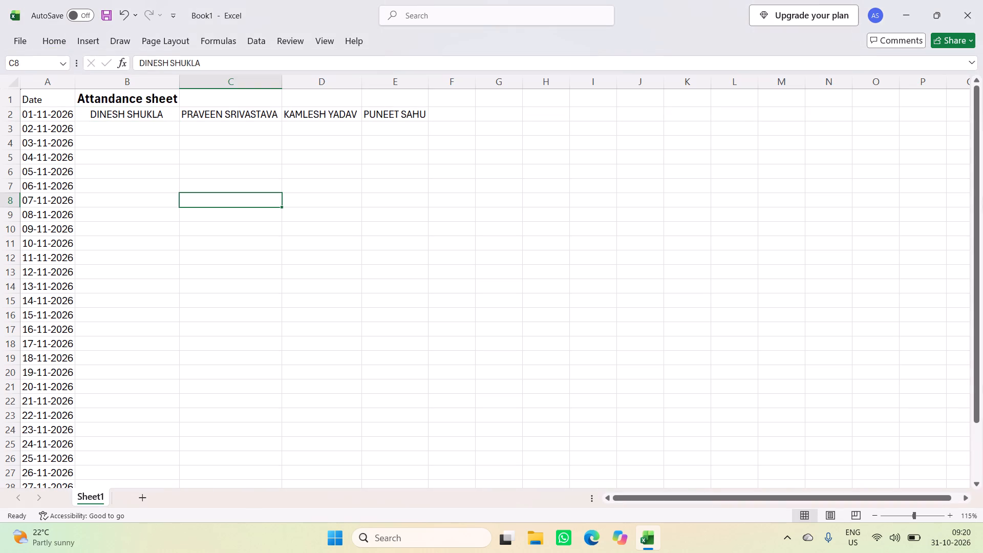
# Make the four people's names in cells B2:E2 bold.
pyautogui.moveTo(98, 116); pyautogui.dragTo(298, 121)
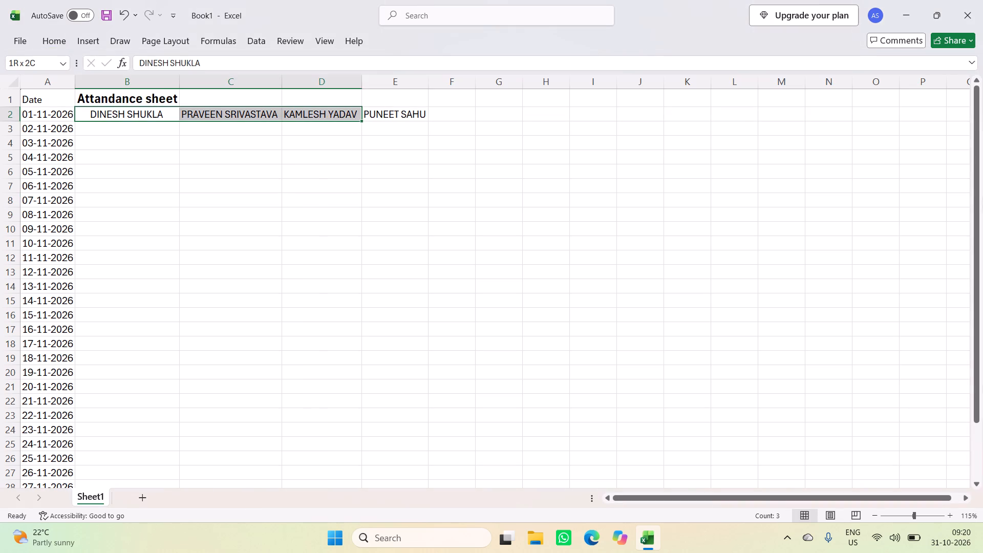
pyautogui.moveTo(298, 121); pyautogui.dragTo(390, 119)
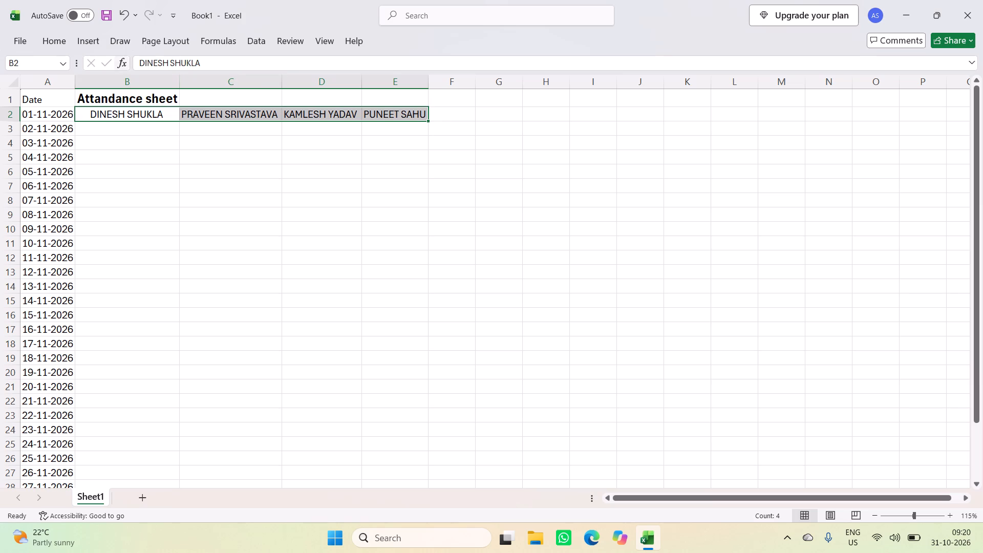
pyautogui.click(57, 44)
pyautogui.click(129, 87)
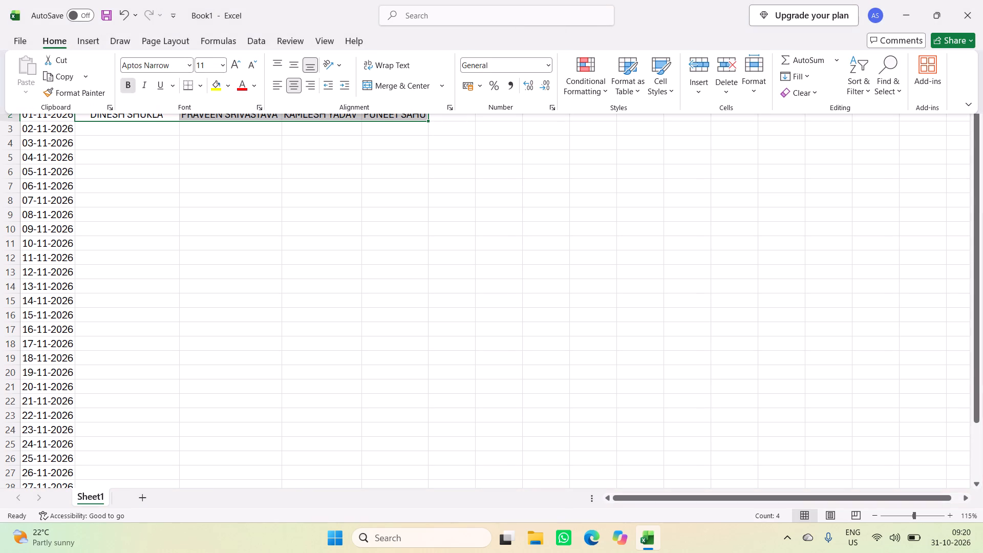
pyautogui.click(159, 186)
pyautogui.click(216, 156)
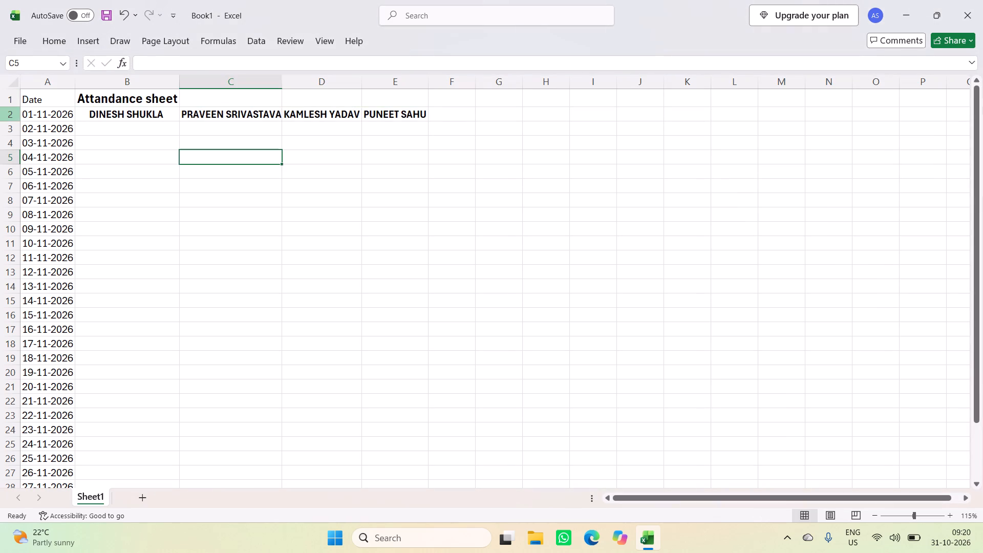
# Insert a blank row above row 2, between the heading row and the row with the people's names.
pyautogui.click(48, 113)
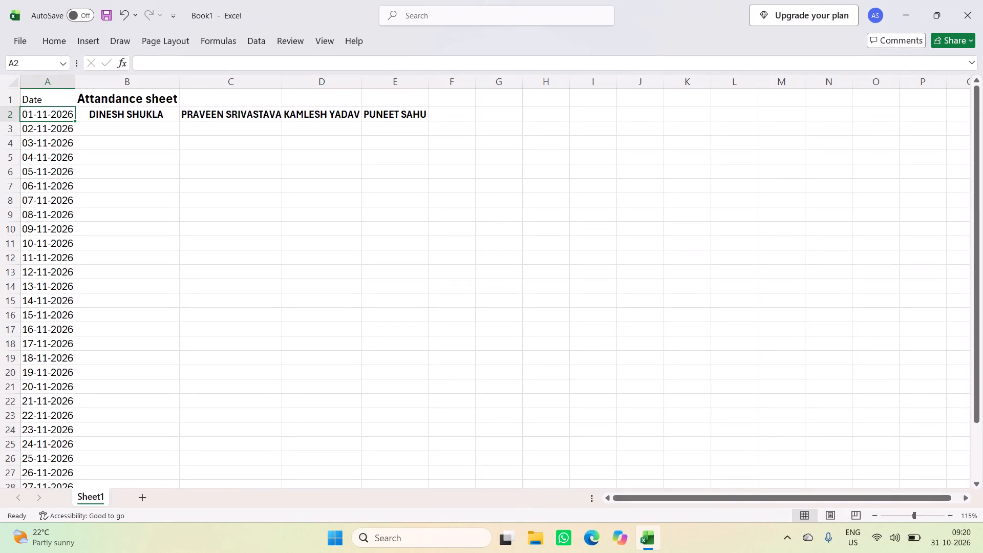
pyautogui.moveTo(37, 98); pyautogui.dragTo(115, 93)
pyautogui.click(87, 131)
pyautogui.click(20, 115)
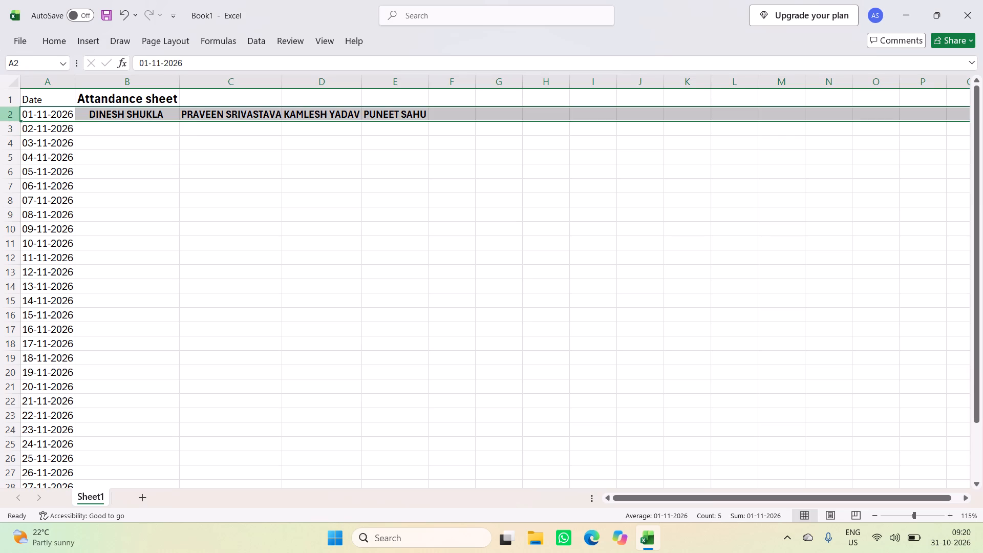
pyautogui.hotkey('ctrl', '+')
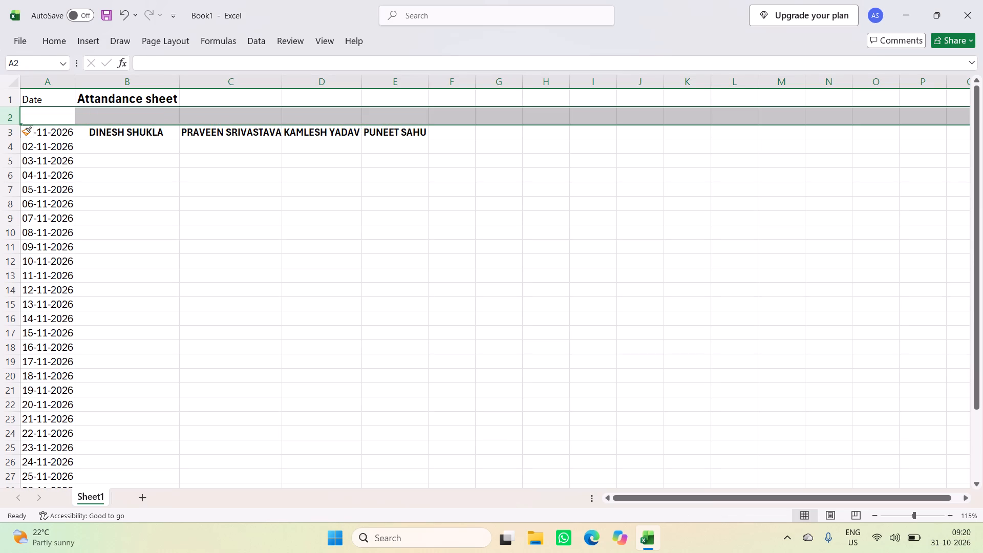
pyautogui.click(300, 251)
# Move the person's name from cell B3 up to cell B2.
pyautogui.moveTo(147, 134); pyautogui.dragTo(150, 132)
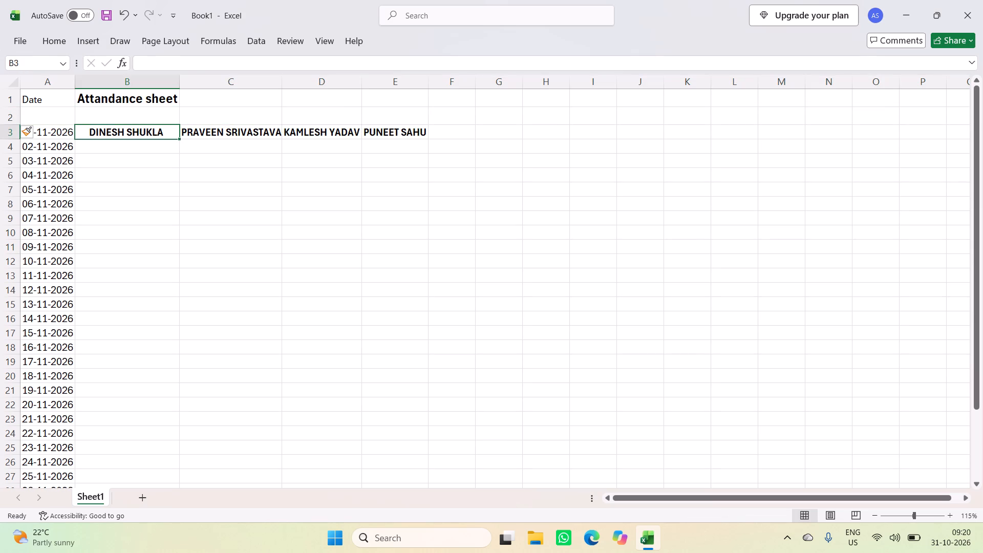
pyautogui.moveTo(150, 132); pyautogui.dragTo(151, 113)
pyautogui.click(151, 113)
pyautogui.click(149, 127)
pyautogui.moveTo(149, 127); pyautogui.dragTo(149, 126)
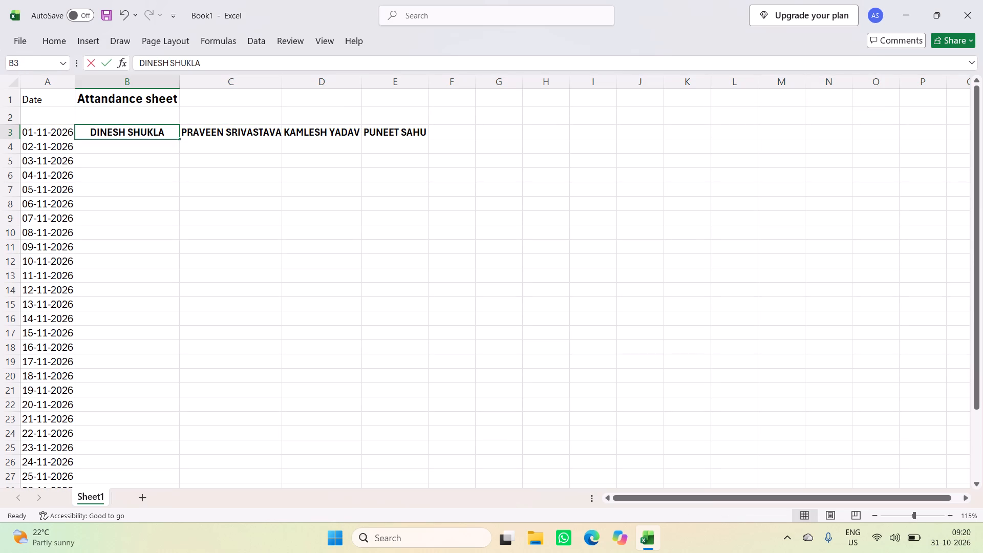
pyautogui.moveTo(149, 126); pyautogui.dragTo(152, 105)
pyautogui.doubleClick(135, 188)
pyautogui.moveTo(154, 135); pyautogui.dragTo(148, 98)
pyautogui.click(143, 168)
pyautogui.moveTo(167, 134); pyautogui.dragTo(158, 112)
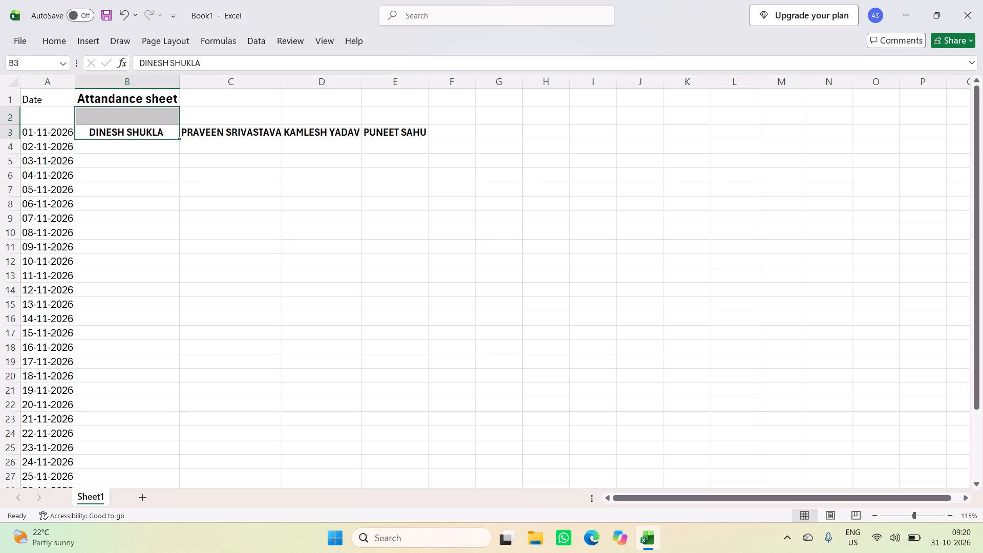
pyautogui.click(176, 131)
pyautogui.moveTo(179, 125); pyautogui.dragTo(177, 115)
pyautogui.click(162, 130)
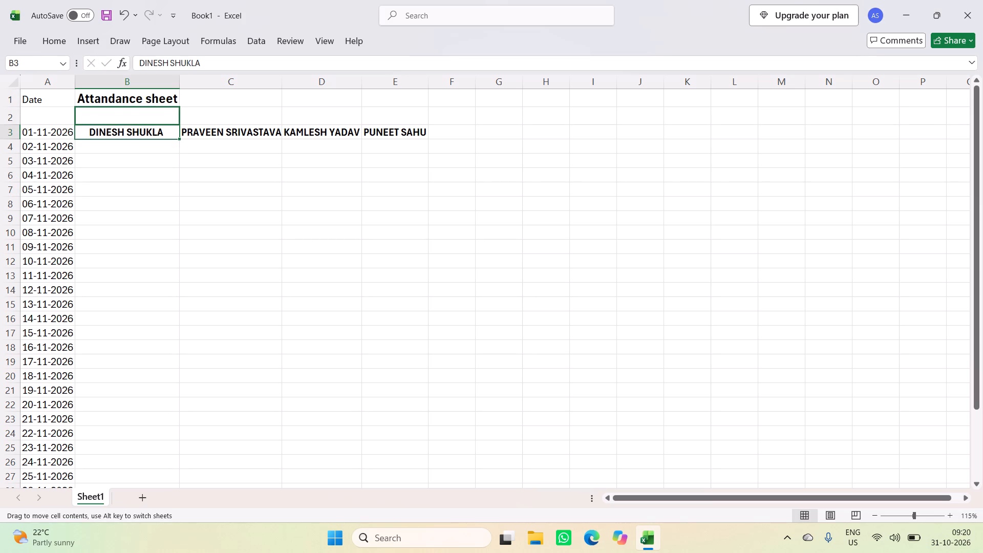
# Move the other three people's names from cells C3:E3 up to cells C2:E2.
pyautogui.click(259, 129)
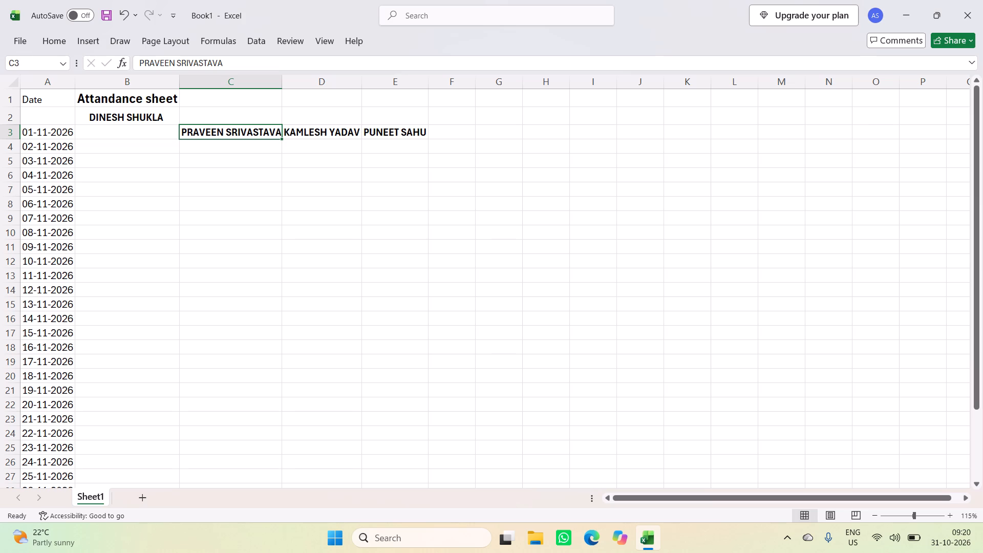
pyautogui.moveTo(283, 127); pyautogui.dragTo(276, 115)
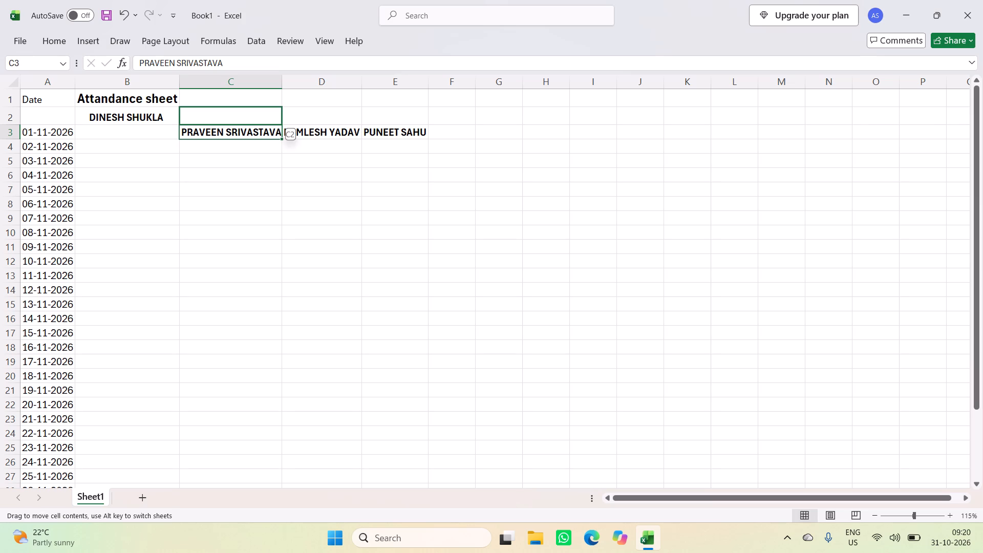
pyautogui.moveTo(276, 115); pyautogui.dragTo(275, 112)
pyautogui.click(353, 129)
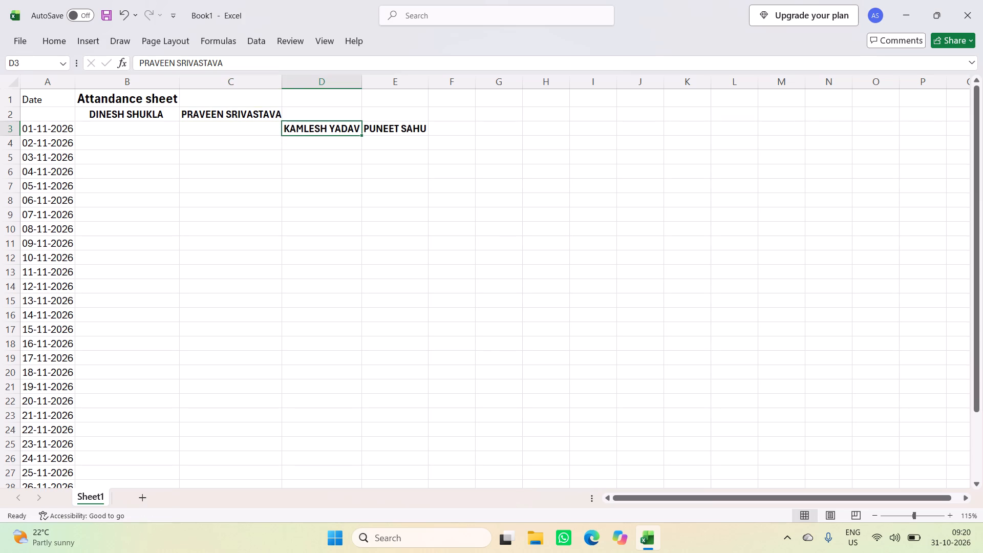
pyautogui.moveTo(361, 129); pyautogui.dragTo(355, 105)
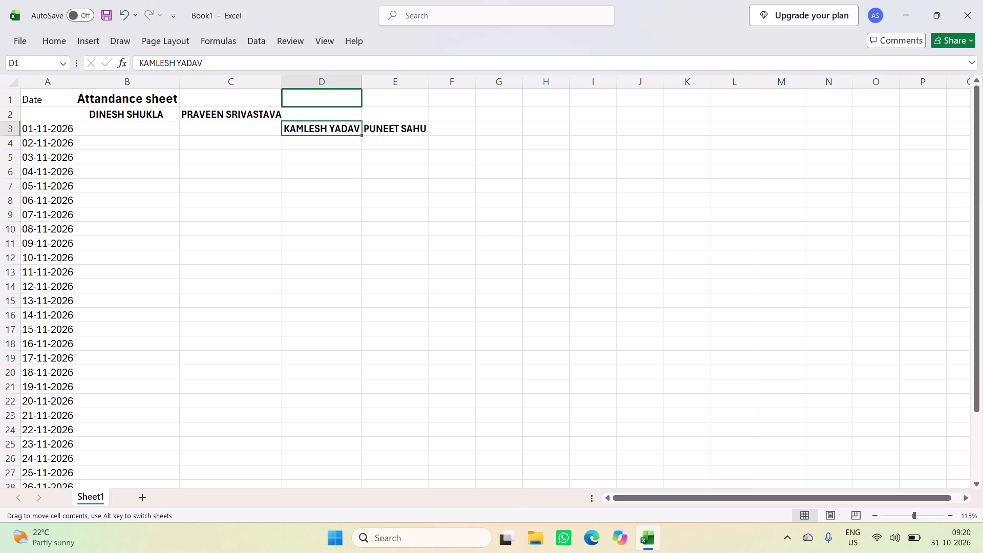
pyautogui.moveTo(355, 98); pyautogui.dragTo(354, 118)
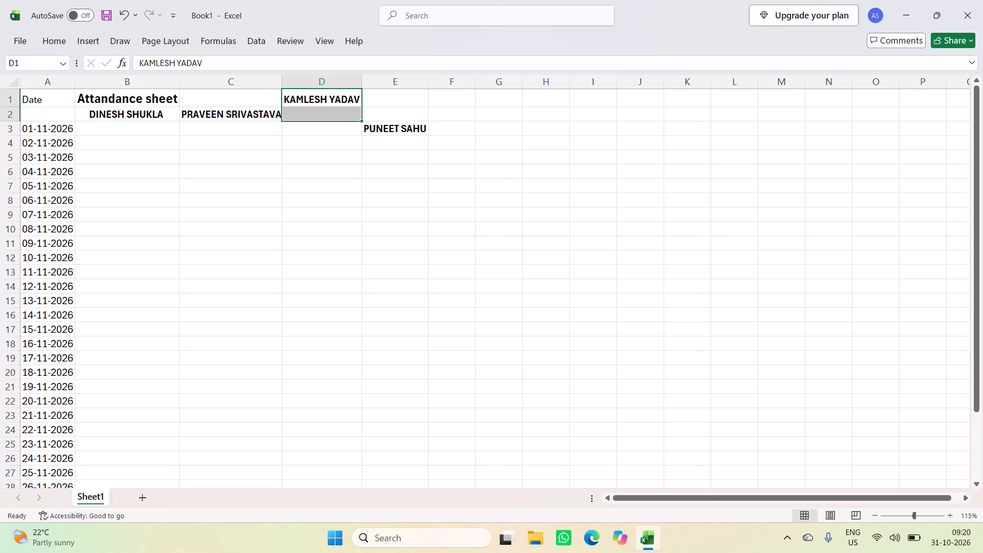
pyautogui.click(352, 118)
pyautogui.click(361, 99)
pyautogui.moveTo(361, 99); pyautogui.dragTo(361, 113)
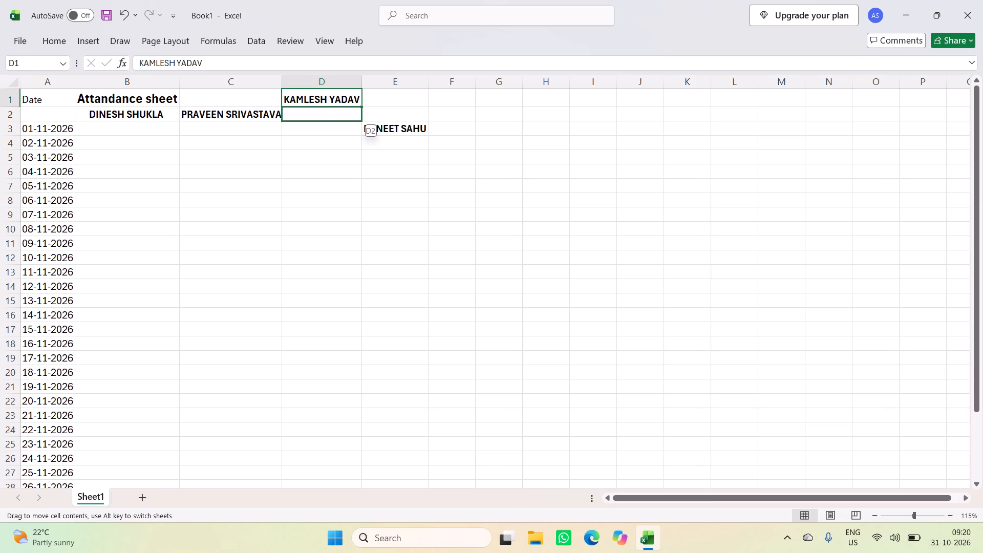
pyautogui.click(390, 127)
pyautogui.moveTo(430, 131); pyautogui.dragTo(424, 115)
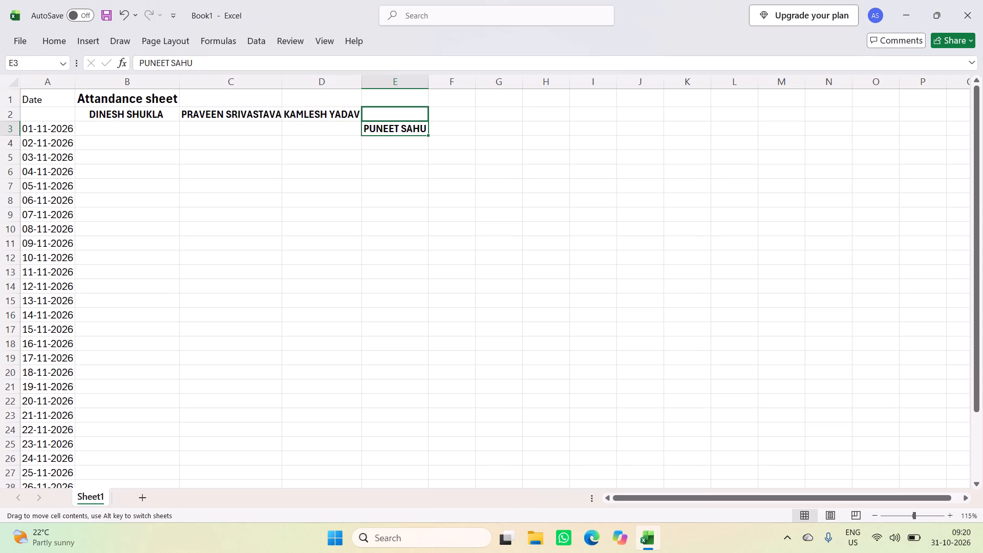
pyautogui.click(329, 158)
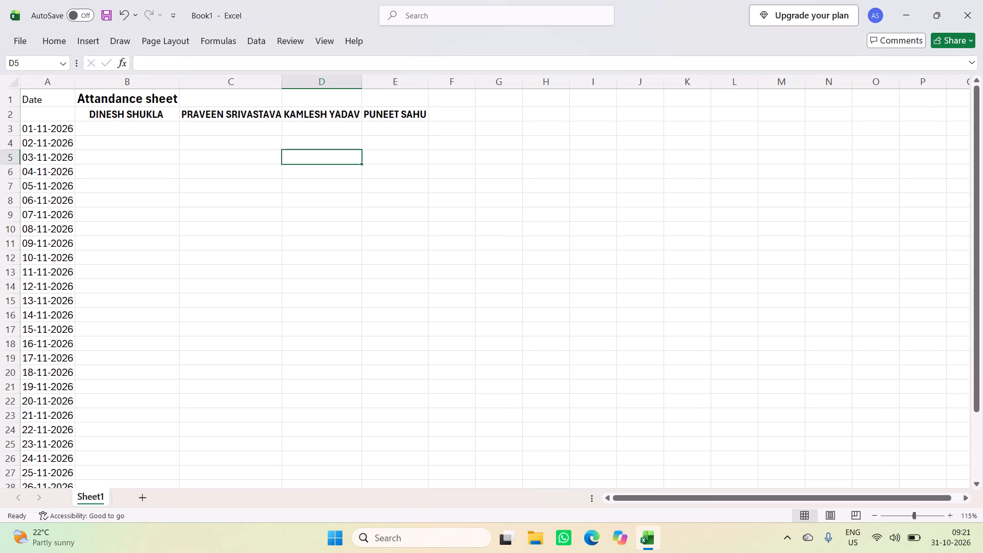
# Move the title "Attandance sheet" from cell B1 to cell D1.
pyautogui.moveTo(138, 96); pyautogui.dragTo(290, 104)
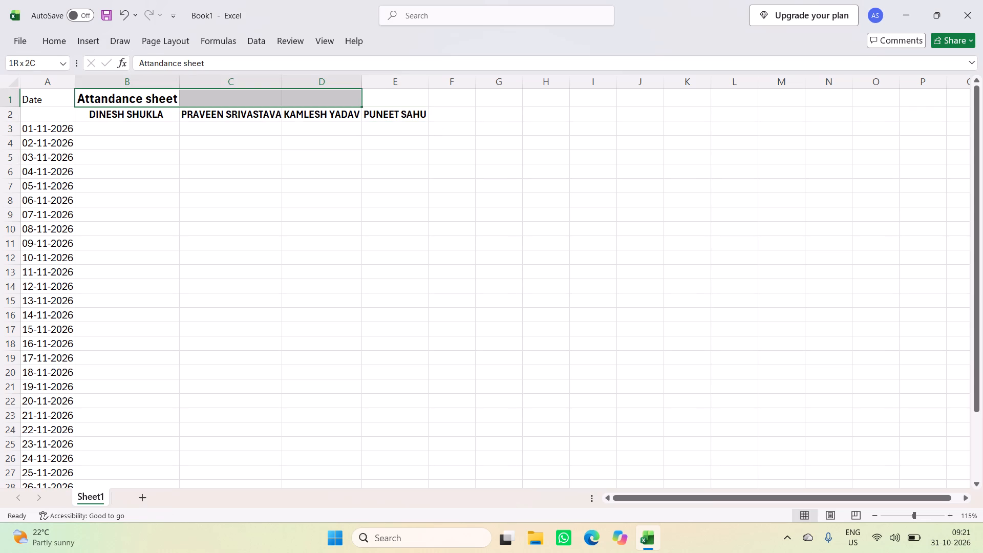
pyautogui.moveTo(290, 104); pyautogui.dragTo(308, 104)
pyautogui.moveTo(318, 93); pyautogui.dragTo(314, 94)
pyautogui.click(148, 98)
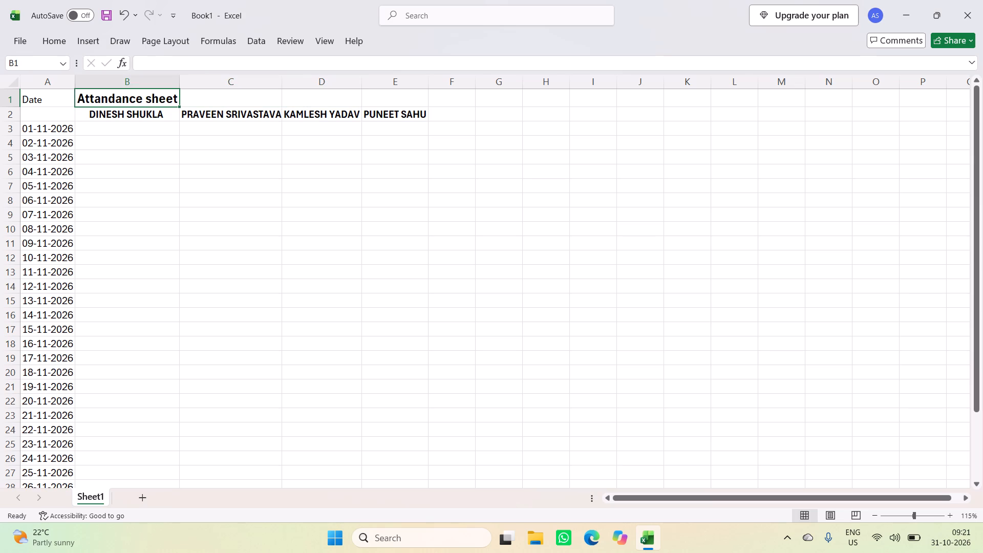
pyautogui.moveTo(178, 97); pyautogui.dragTo(319, 96)
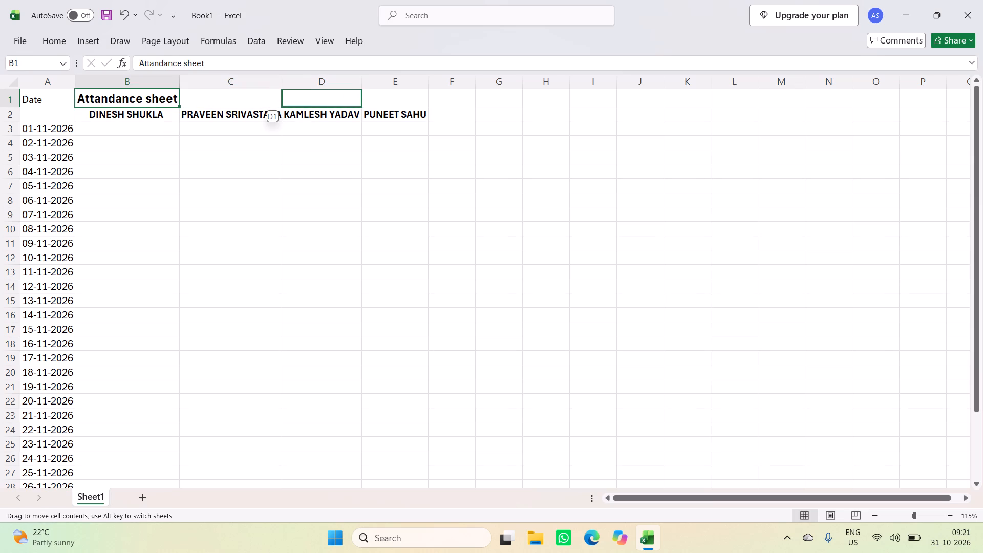
pyautogui.moveTo(319, 96); pyautogui.dragTo(329, 96)
pyautogui.click(328, 163)
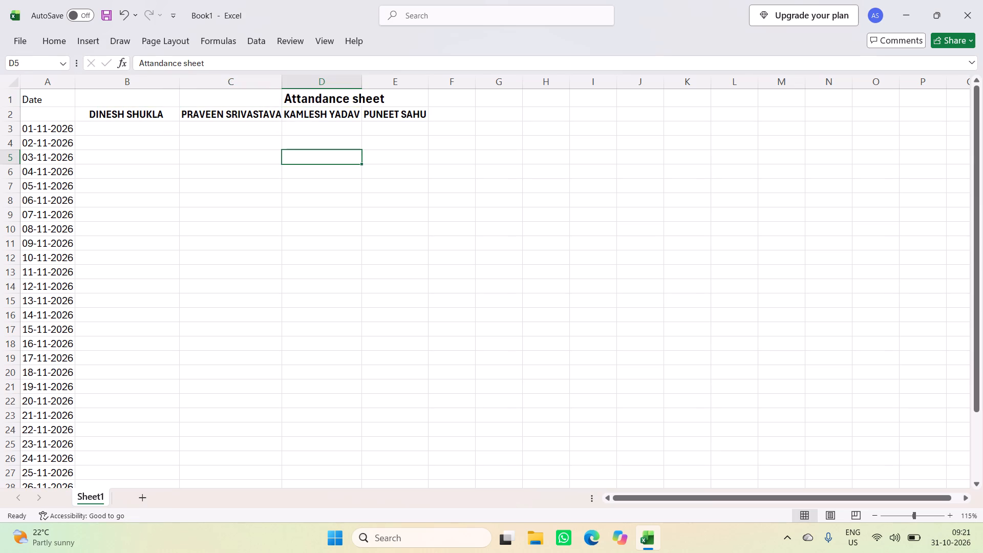
# AutoFit the width of column D to its contents.
pyautogui.doubleClick(363, 82)
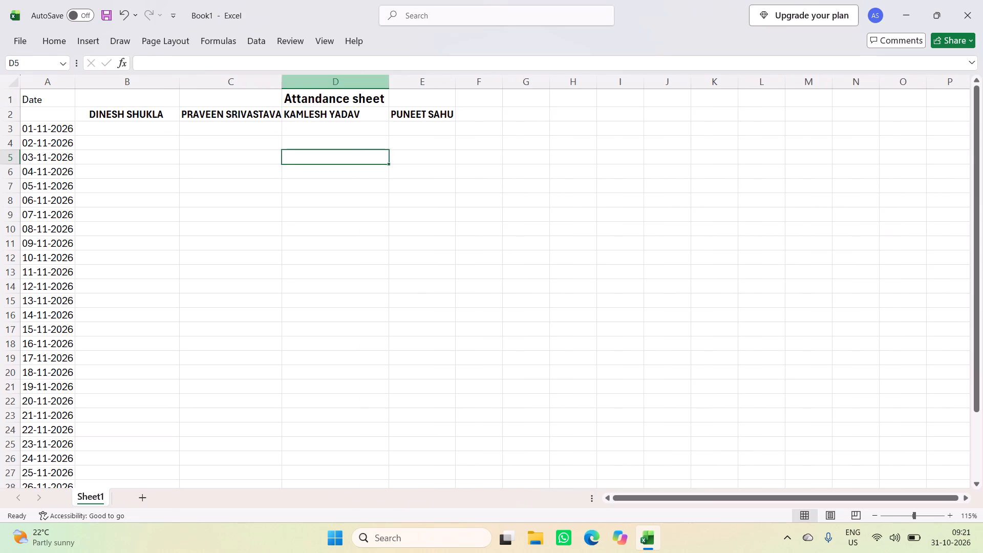
pyautogui.click(394, 219)
# Center the person's name horizontally in cell D2.
pyautogui.click(344, 112)
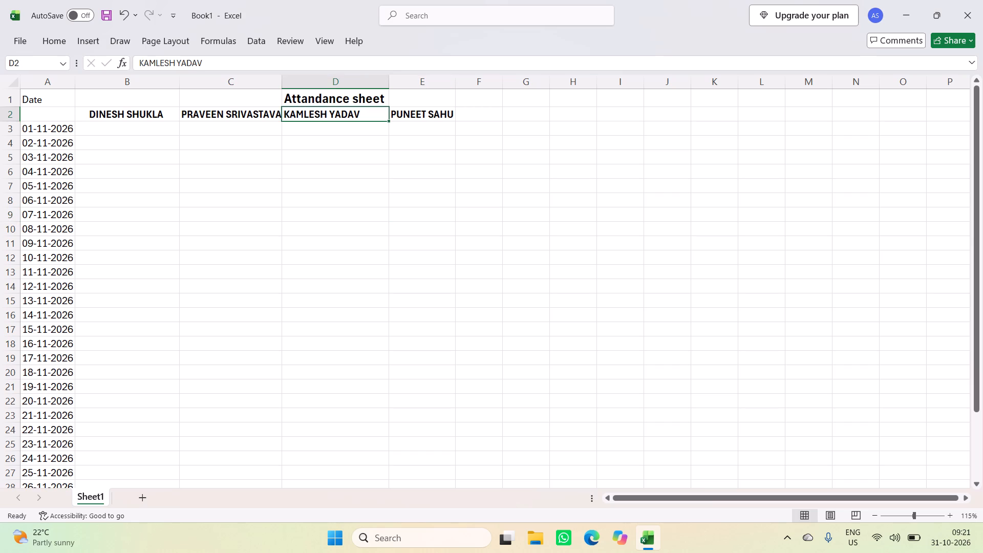
pyautogui.click(44, 37)
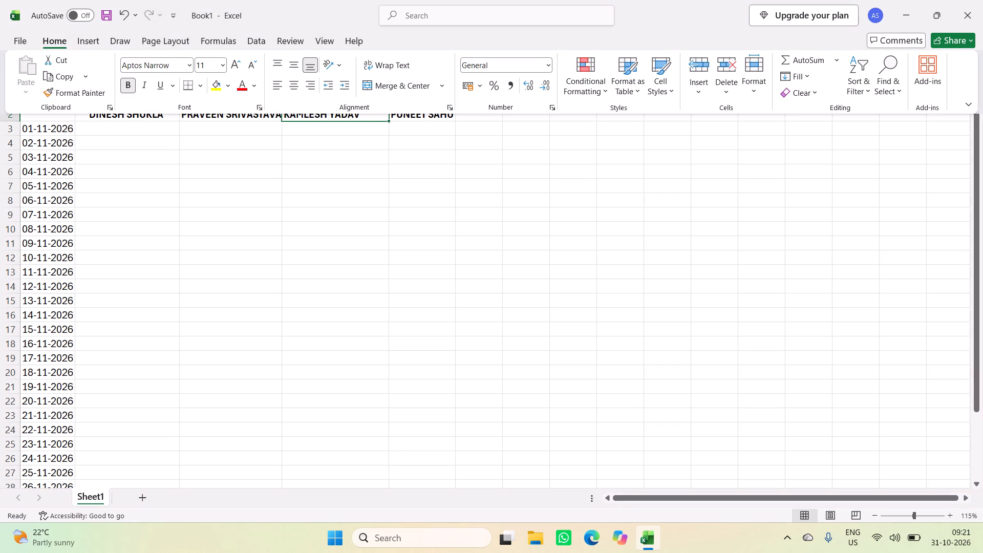
pyautogui.click(295, 83)
pyautogui.click(308, 161)
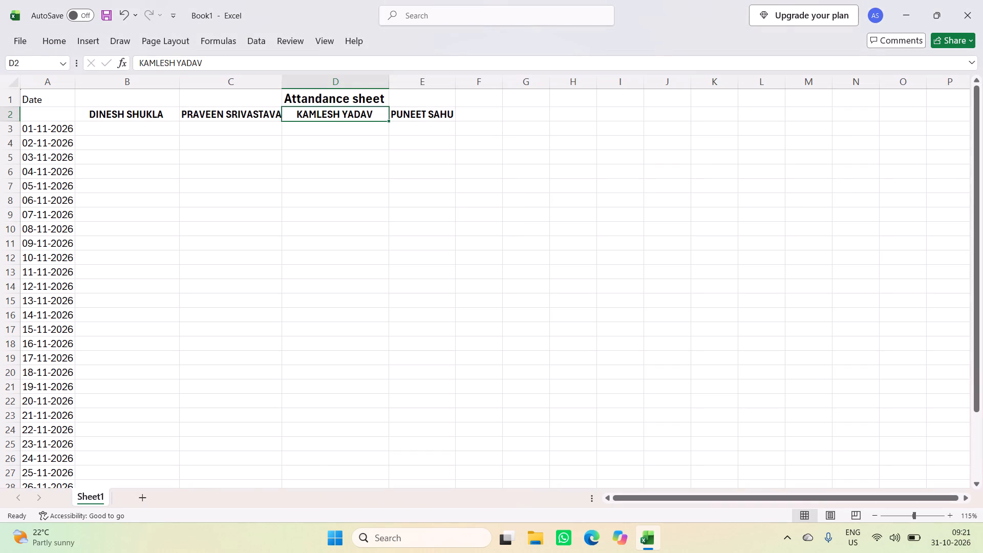
# Insert a blank row above row 2, between the title row and the row with the people's names.
pyautogui.click(12, 113)
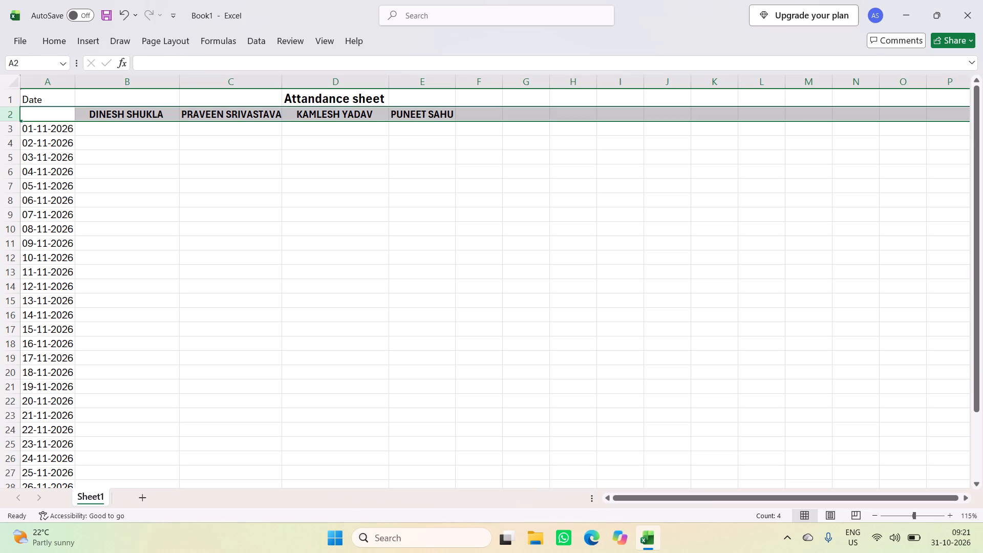
pyautogui.hotkey('ctrl', '+')
pyautogui.click(221, 216)
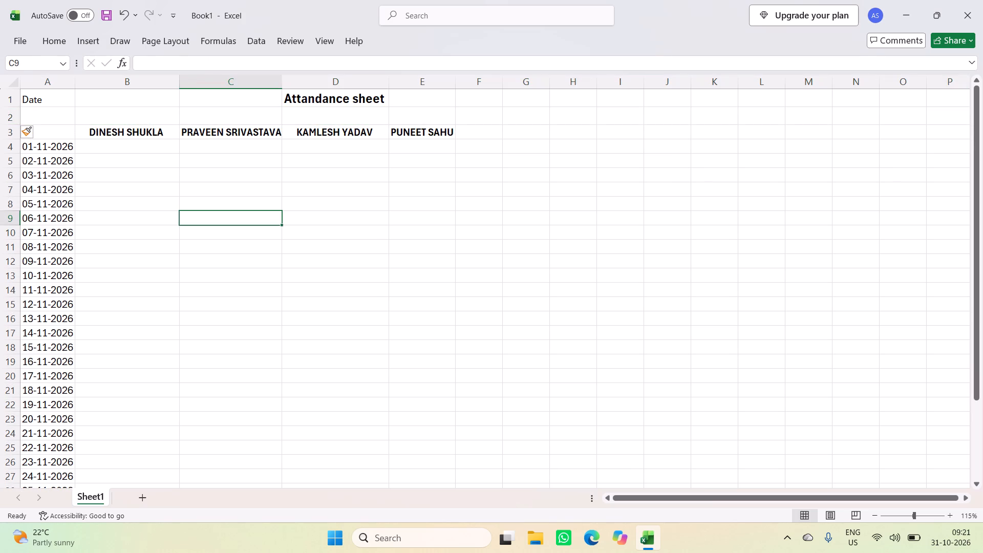
# Move the "Date" heading from cell A1 to cell A3, directly above the dates.
pyautogui.click(44, 98)
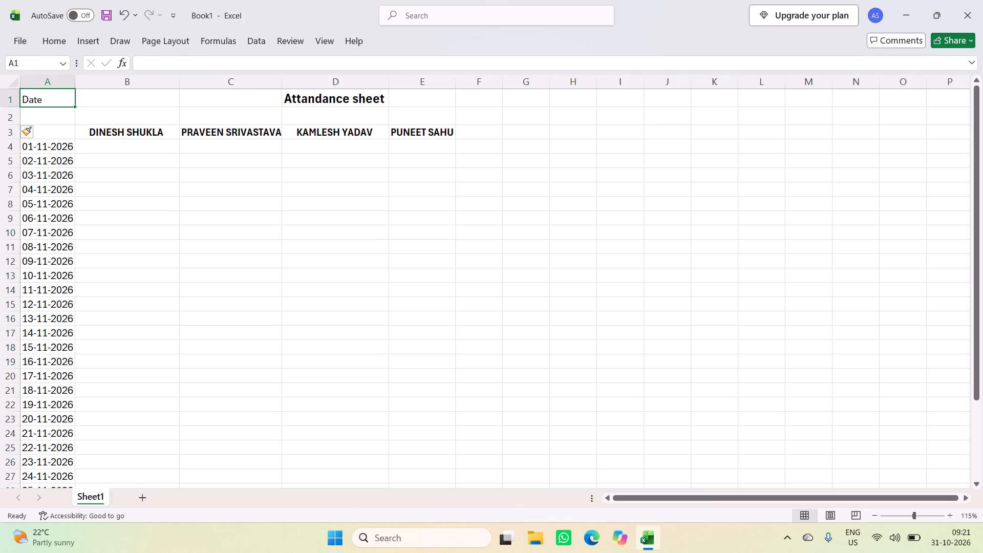
pyautogui.moveTo(65, 108); pyautogui.dragTo(61, 133)
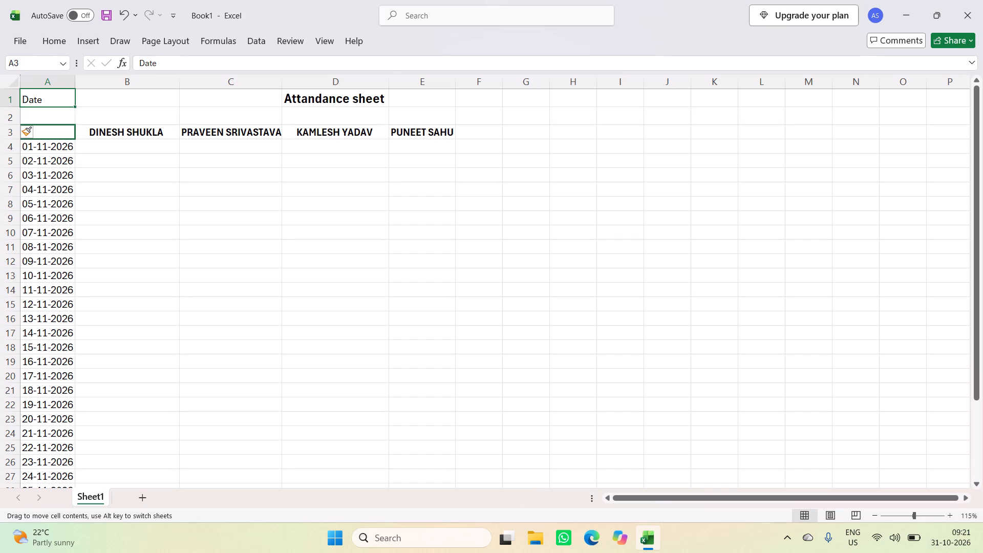
pyautogui.click(104, 190)
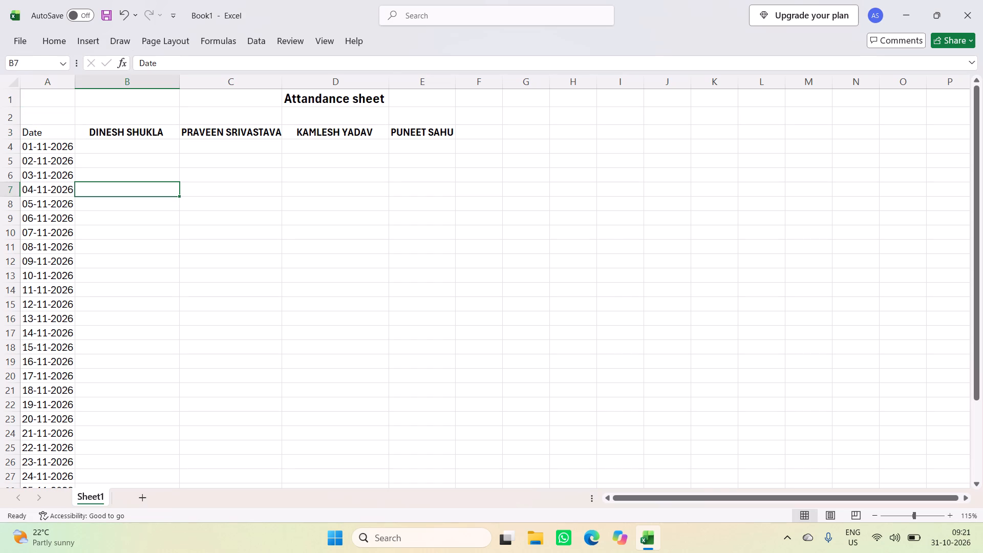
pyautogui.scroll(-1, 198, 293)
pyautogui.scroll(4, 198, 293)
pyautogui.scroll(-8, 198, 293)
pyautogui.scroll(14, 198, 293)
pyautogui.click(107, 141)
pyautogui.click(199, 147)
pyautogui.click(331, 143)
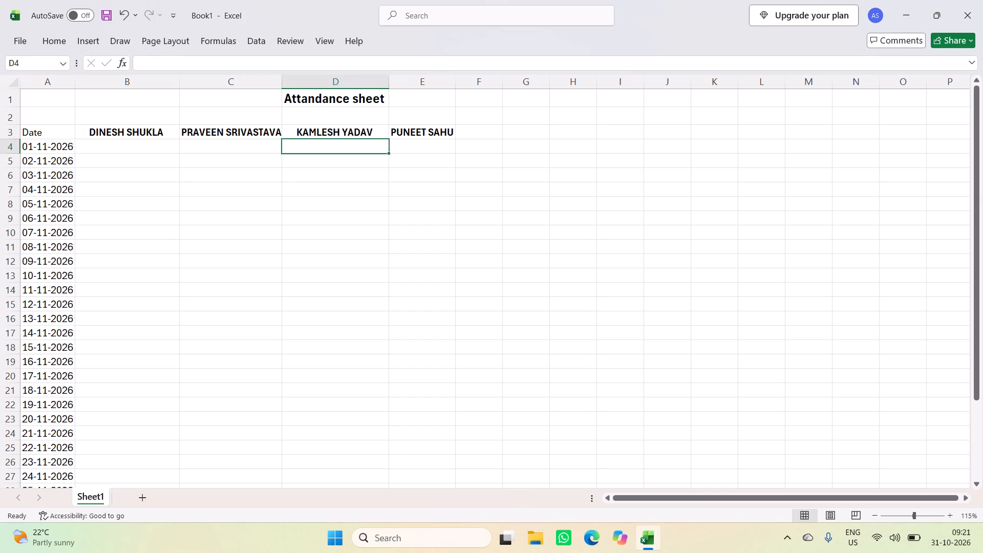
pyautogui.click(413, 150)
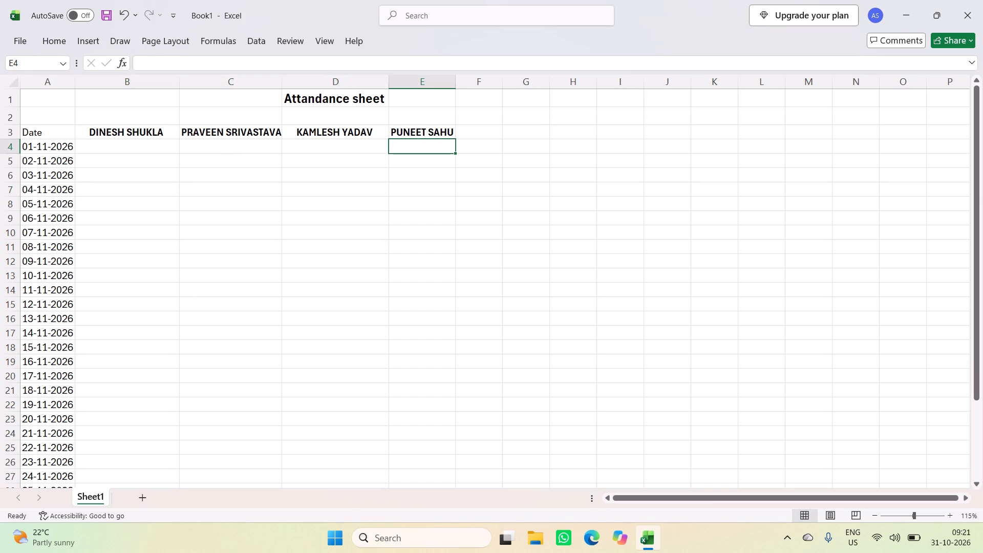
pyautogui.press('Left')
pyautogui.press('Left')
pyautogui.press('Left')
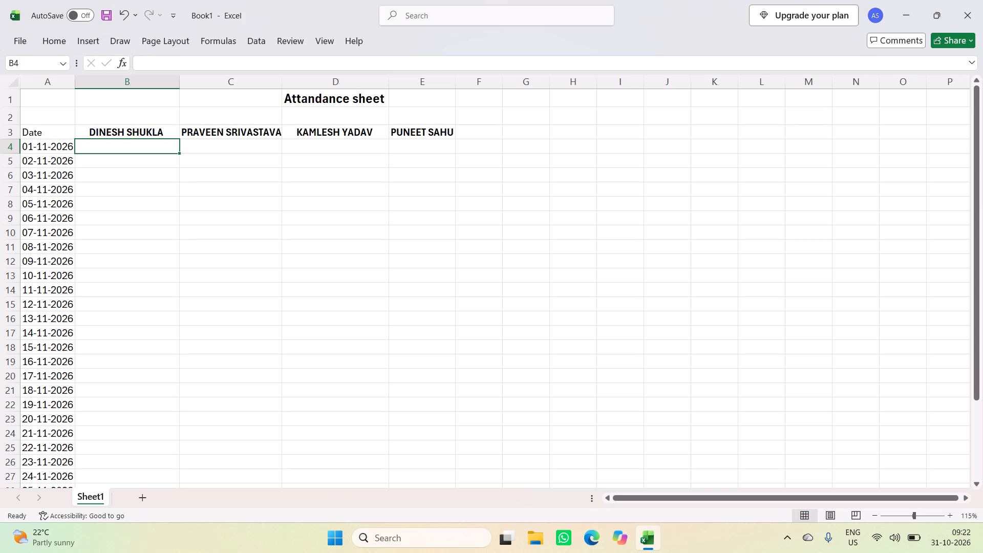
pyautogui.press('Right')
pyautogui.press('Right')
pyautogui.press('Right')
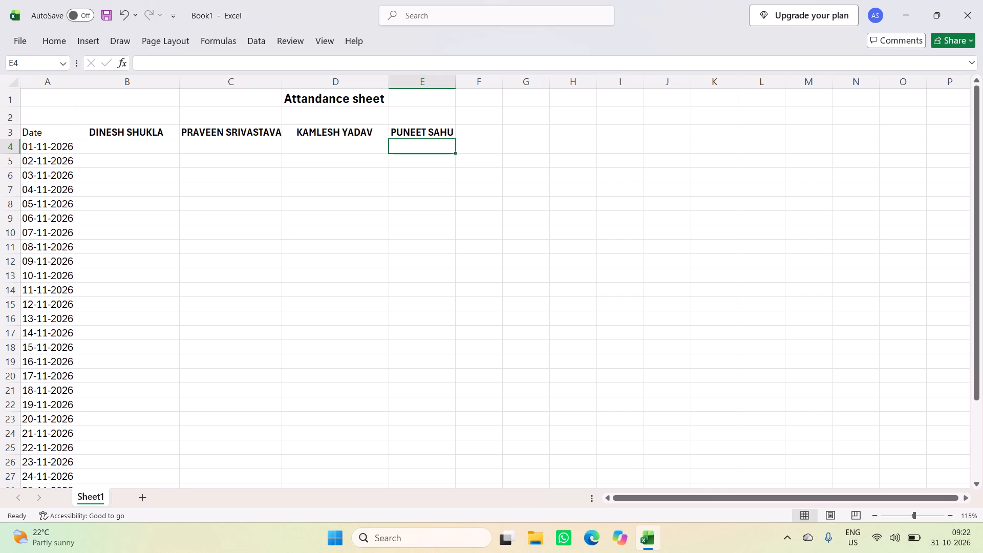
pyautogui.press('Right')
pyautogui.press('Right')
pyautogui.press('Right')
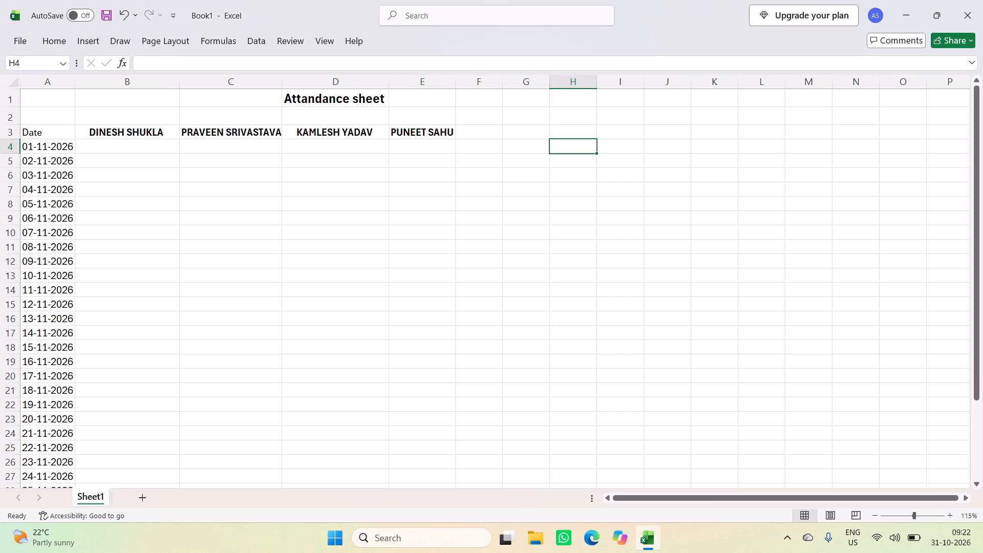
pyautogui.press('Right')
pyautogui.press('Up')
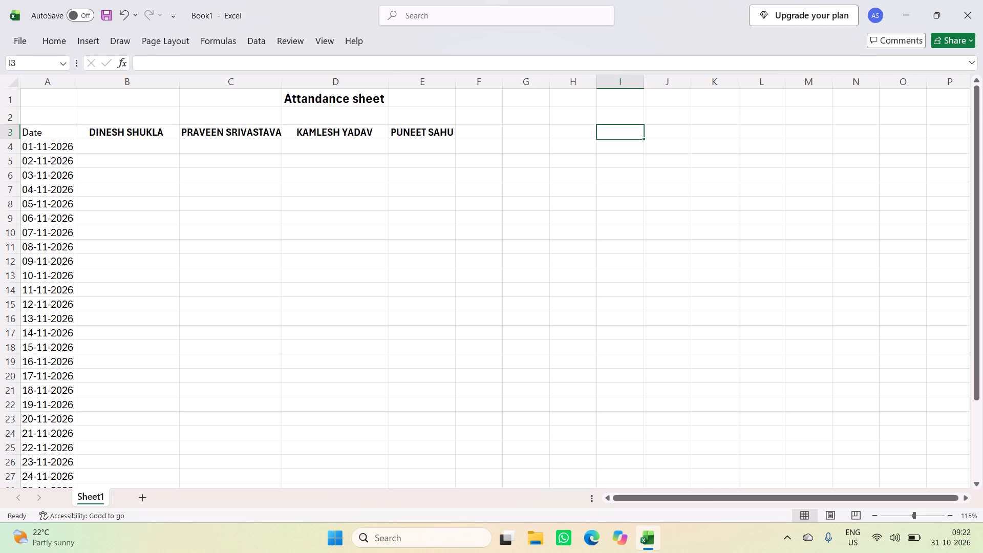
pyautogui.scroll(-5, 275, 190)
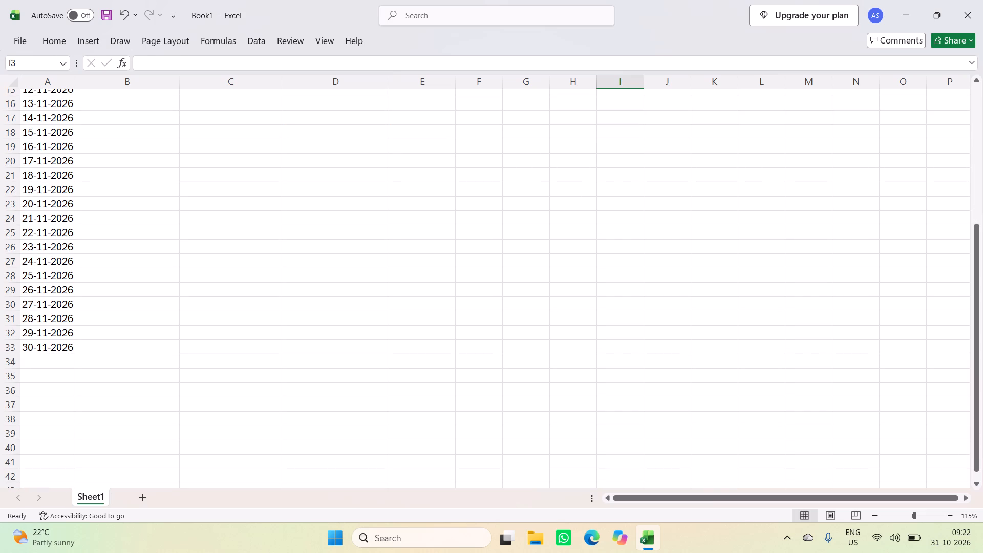
# Look over the sheet from the title row down past the last November date.
pyautogui.scroll(6, 305, 264)
pyautogui.scroll(-4, 305, 264)
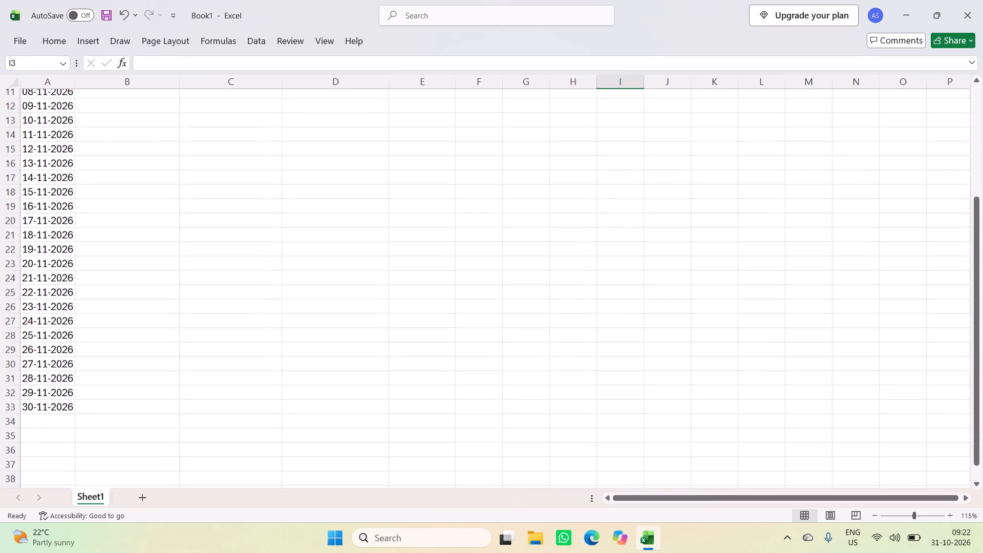
pyautogui.scroll(-3, 305, 264)
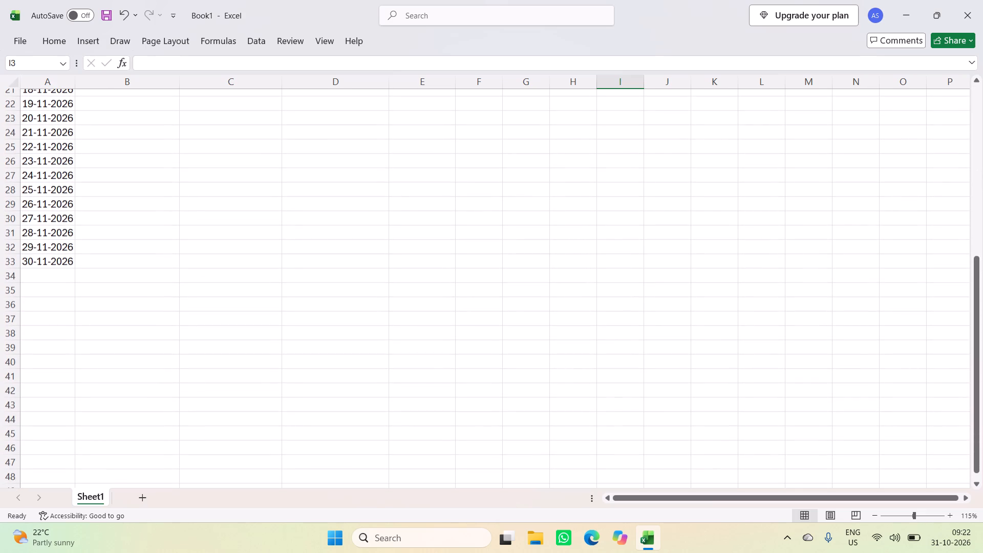
pyautogui.scroll(-5, 305, 264)
pyautogui.scroll(7, 305, 264)
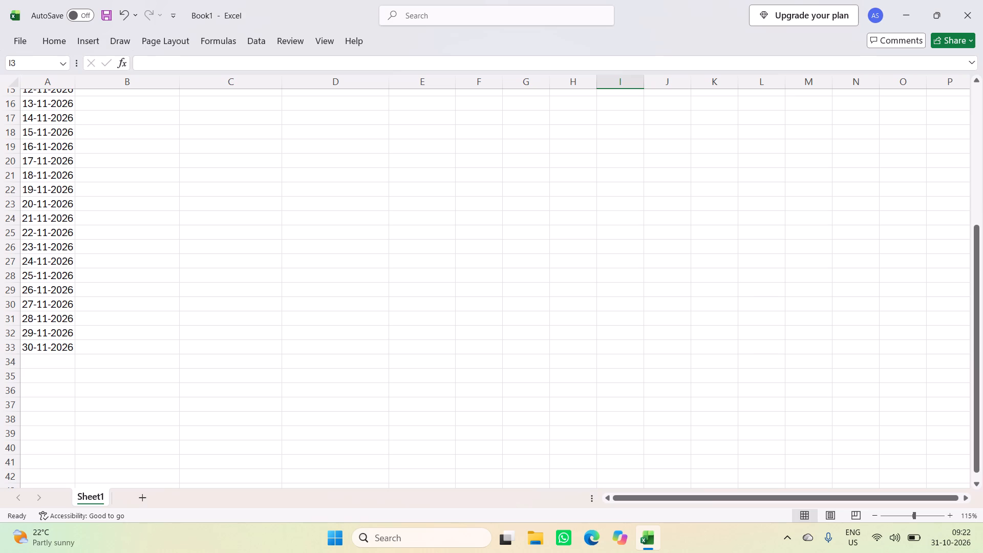
pyautogui.scroll(6, 114, 415)
pyautogui.scroll(2, 140, 355)
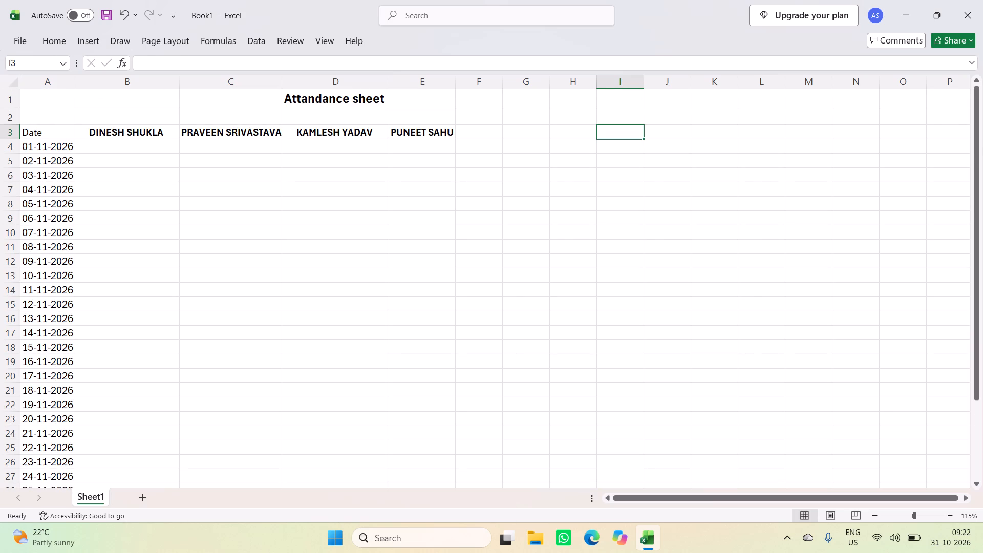
pyautogui.scroll(-13, 246, 230)
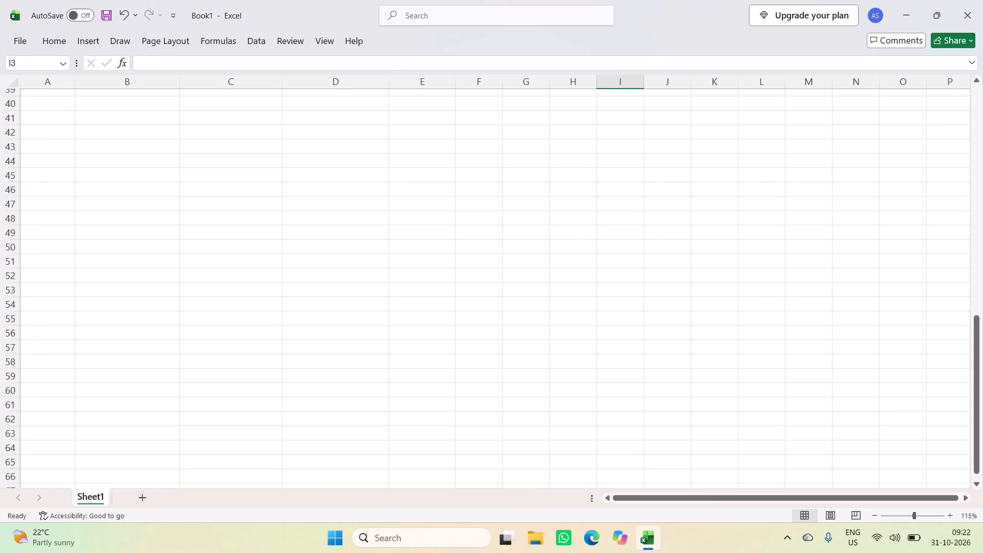
pyautogui.scroll(16, 246, 230)
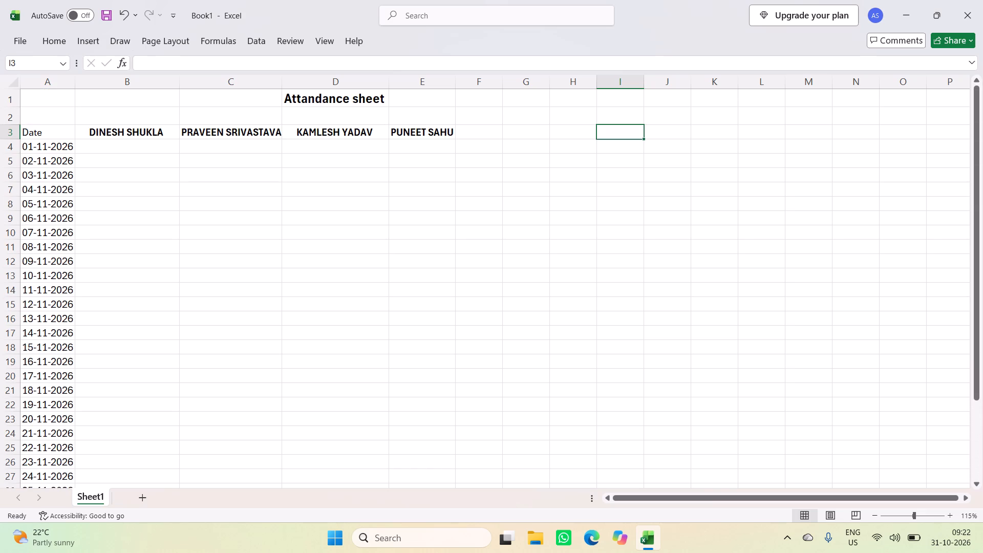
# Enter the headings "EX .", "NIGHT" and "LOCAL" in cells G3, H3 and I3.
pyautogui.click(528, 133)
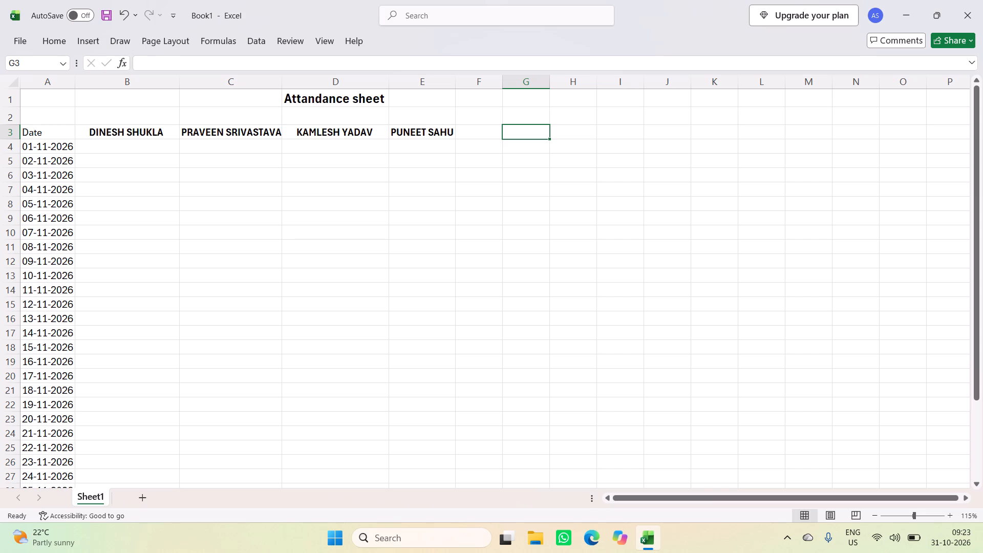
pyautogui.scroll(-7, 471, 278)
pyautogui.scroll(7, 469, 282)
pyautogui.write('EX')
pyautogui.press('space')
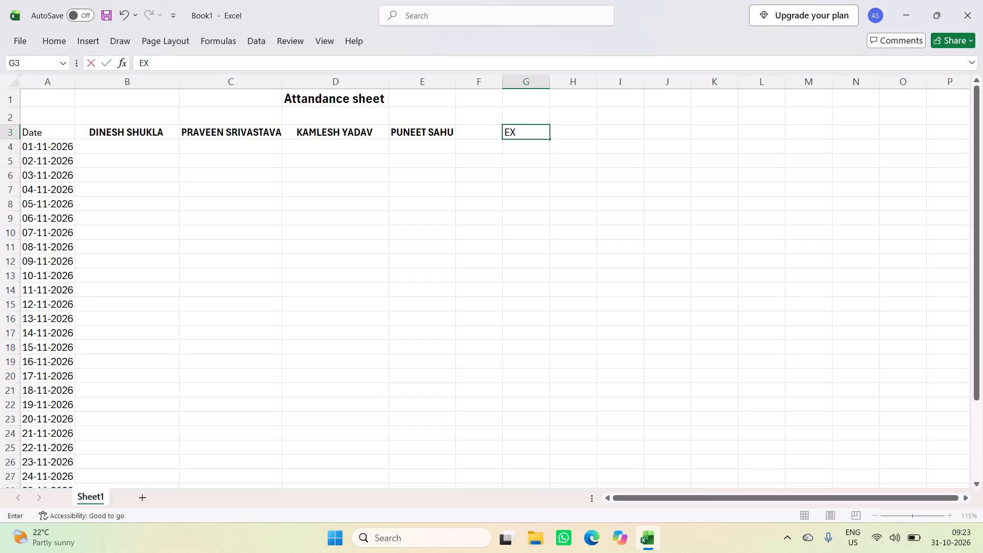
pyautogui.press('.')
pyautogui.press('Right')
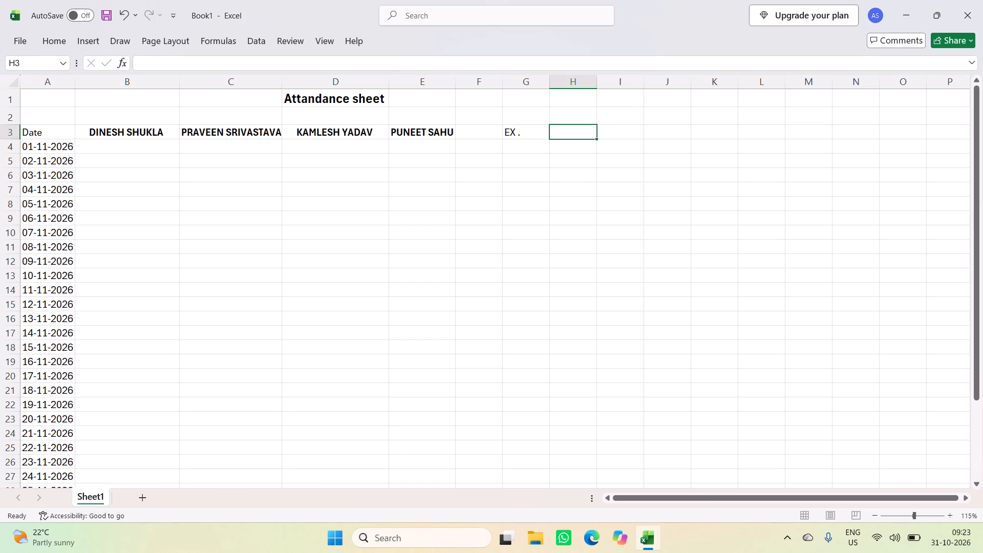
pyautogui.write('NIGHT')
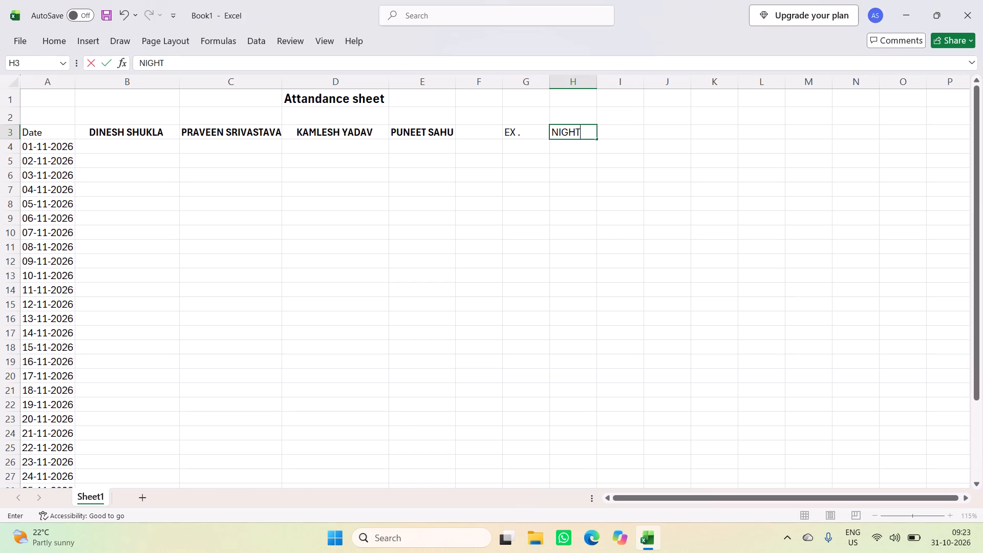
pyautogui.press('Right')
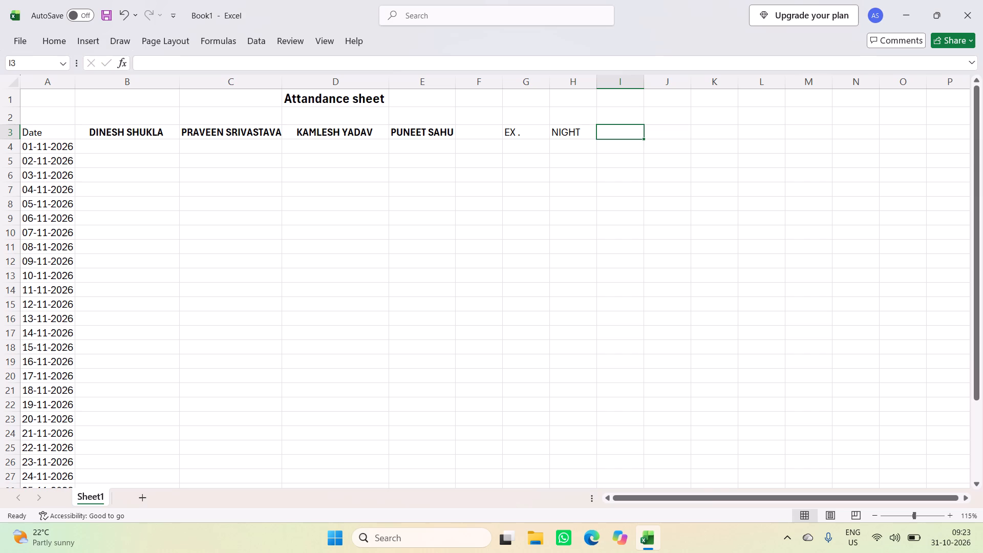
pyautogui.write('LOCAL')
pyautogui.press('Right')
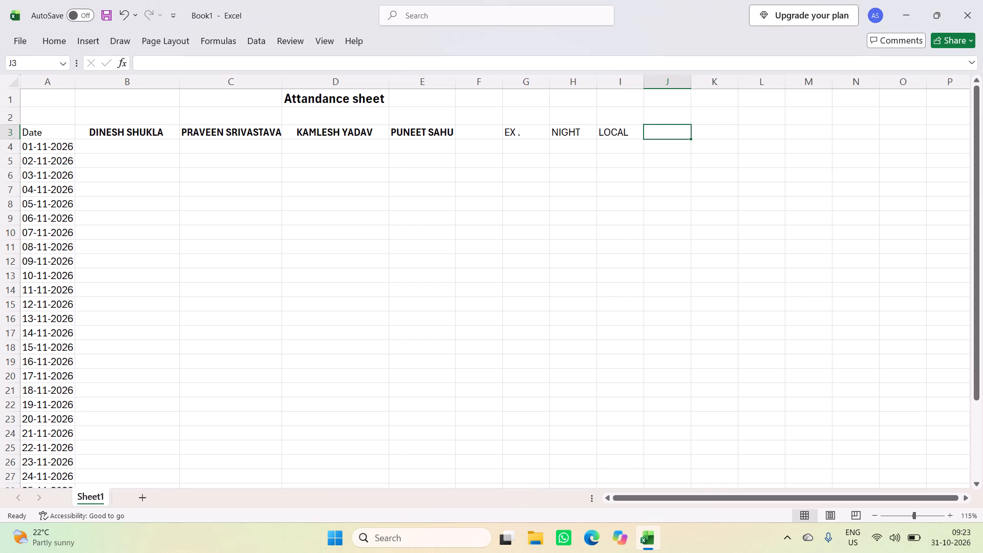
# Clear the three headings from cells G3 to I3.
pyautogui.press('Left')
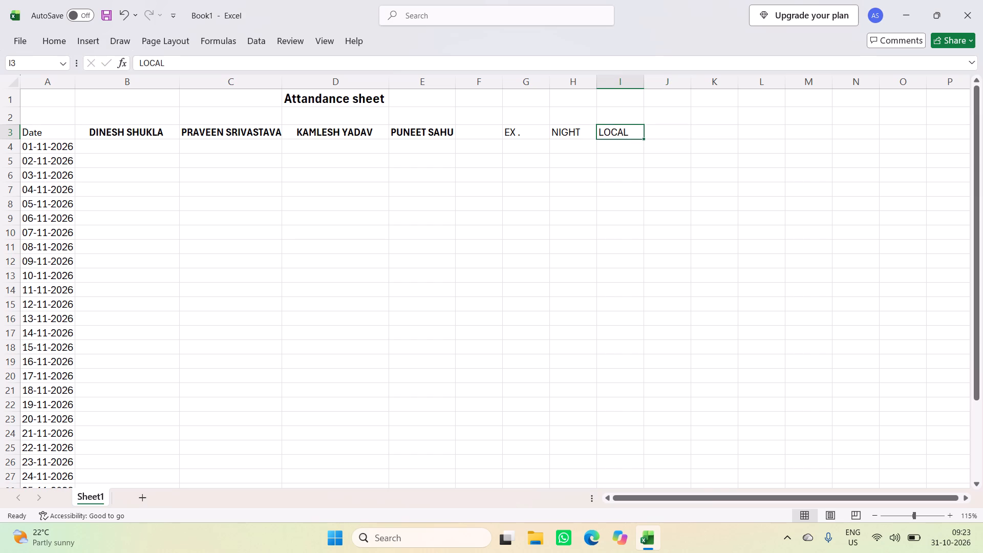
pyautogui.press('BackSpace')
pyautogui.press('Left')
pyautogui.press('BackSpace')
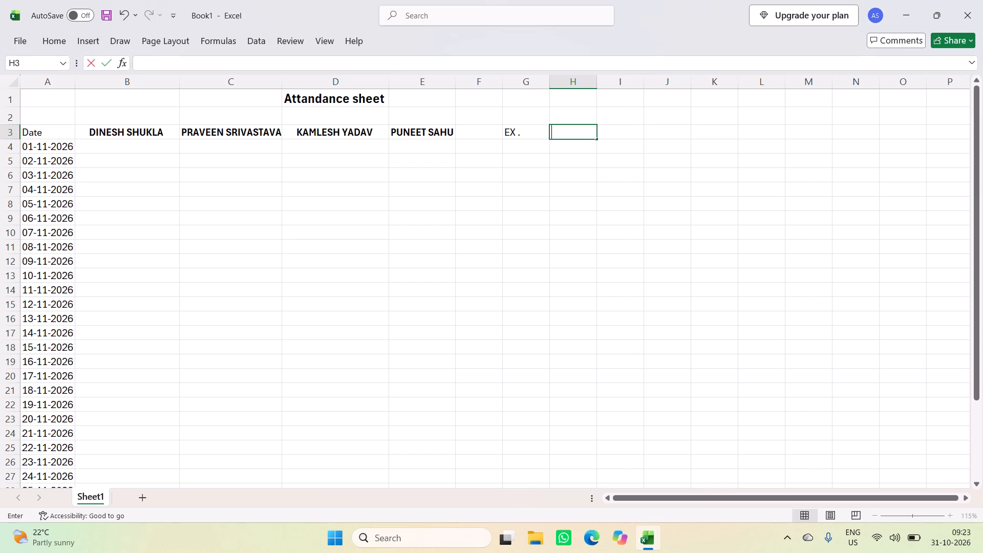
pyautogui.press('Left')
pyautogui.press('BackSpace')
# Insert a new column C after the first person's column and enter the heading "EX" in cell C3.
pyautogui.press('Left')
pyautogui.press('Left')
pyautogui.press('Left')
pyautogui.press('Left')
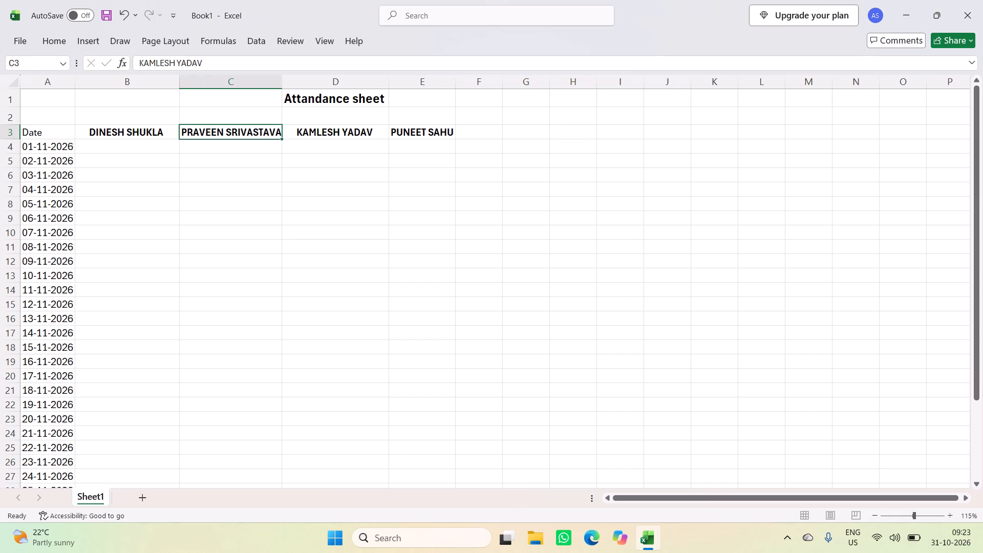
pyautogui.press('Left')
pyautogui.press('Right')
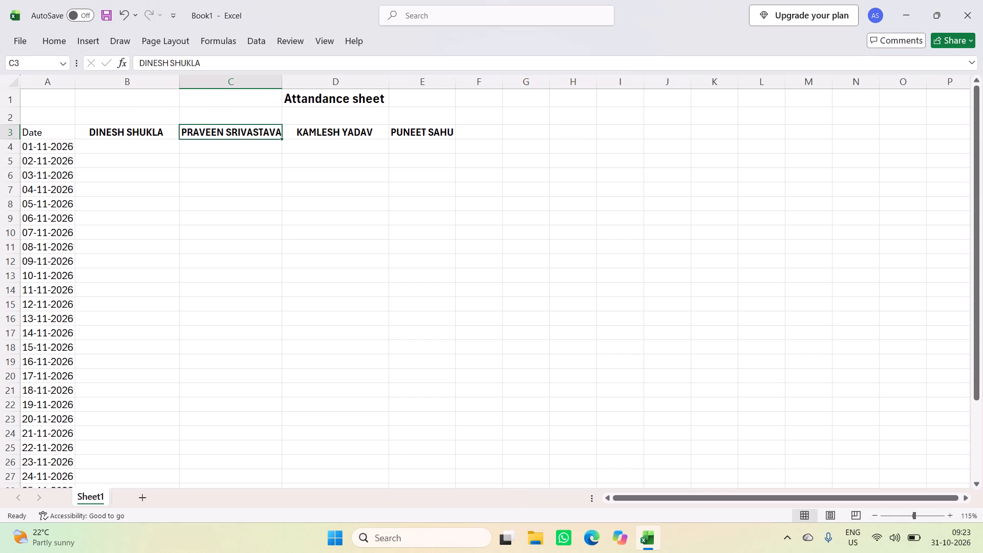
pyautogui.click(230, 87)
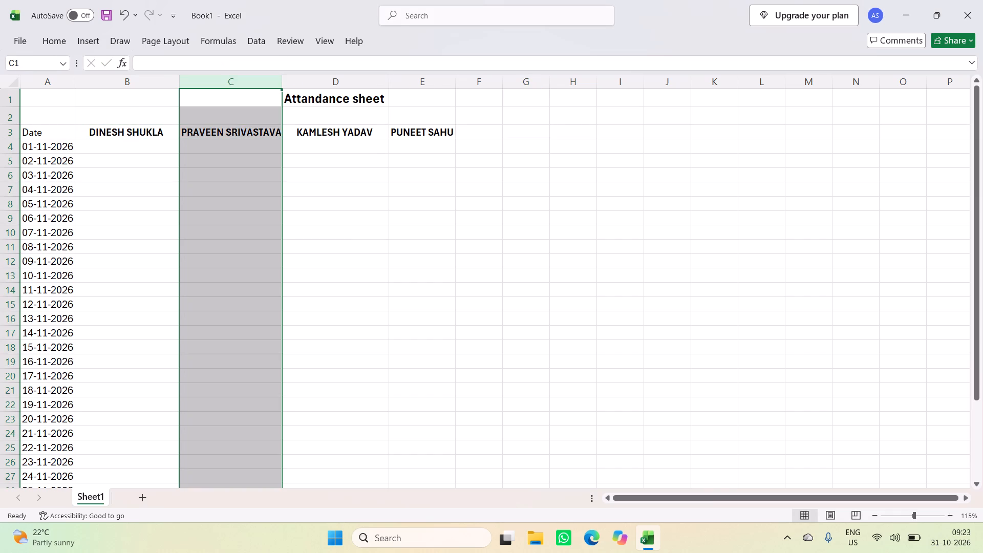
pyautogui.hotkey('ctrl', '+')
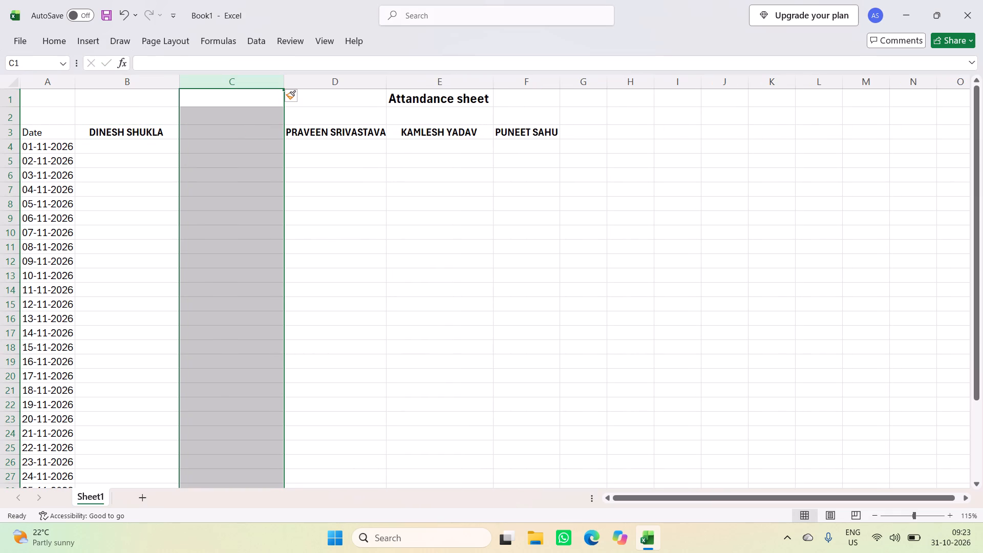
pyautogui.click(224, 129)
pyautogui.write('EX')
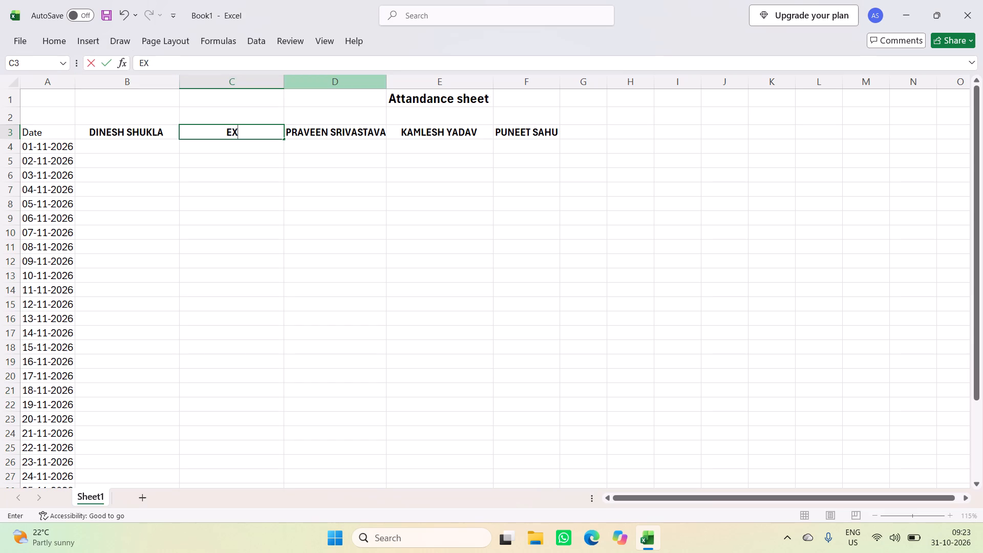
# AutoFit the width of column C to its contents.
pyautogui.doubleClick(282, 83)
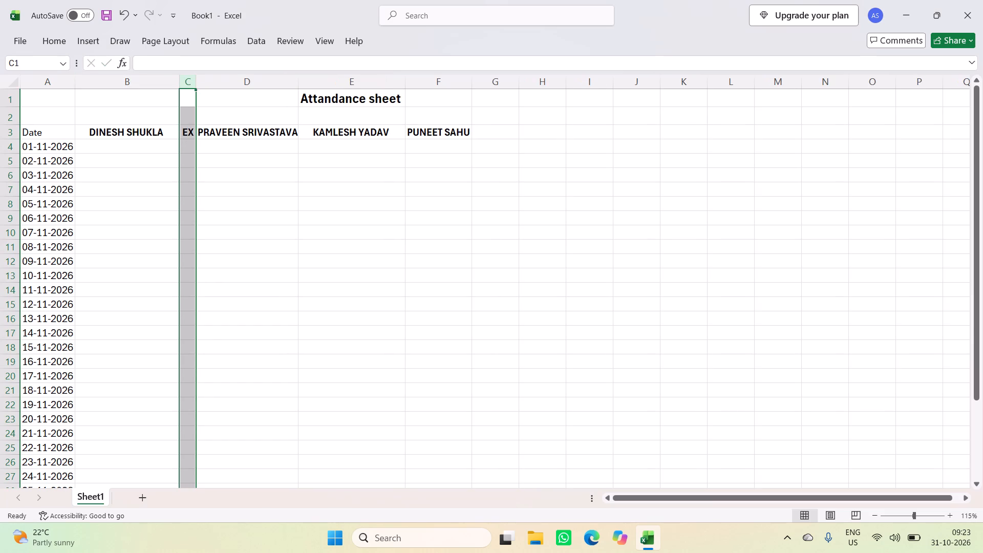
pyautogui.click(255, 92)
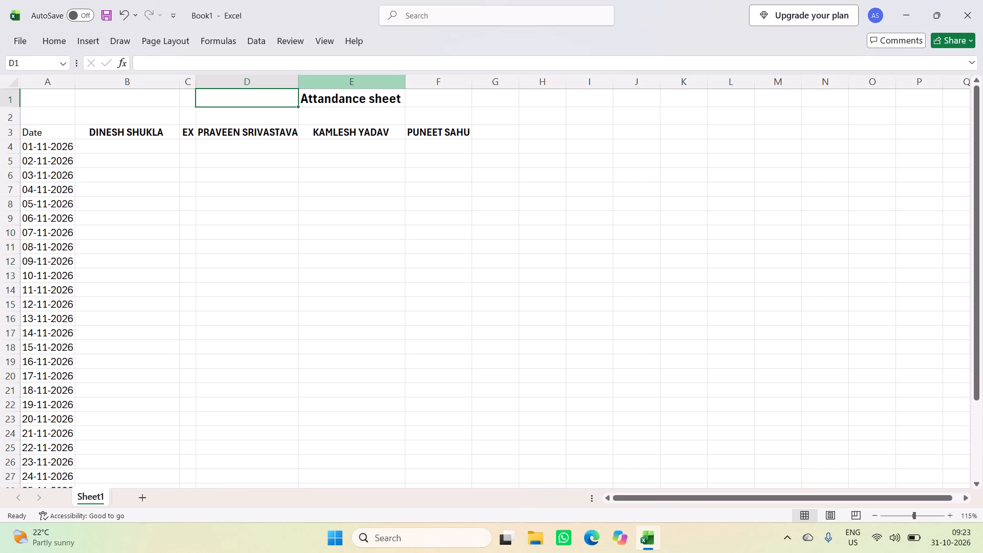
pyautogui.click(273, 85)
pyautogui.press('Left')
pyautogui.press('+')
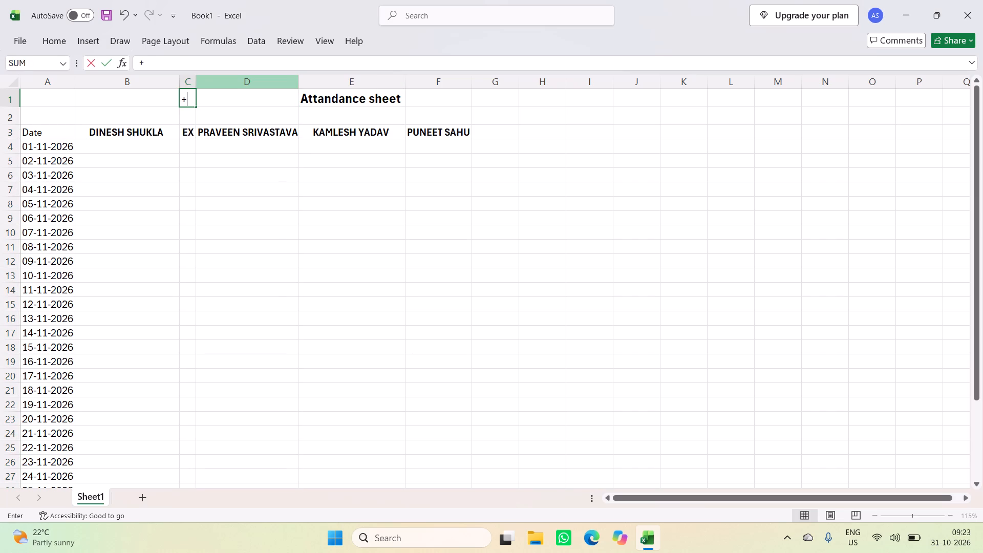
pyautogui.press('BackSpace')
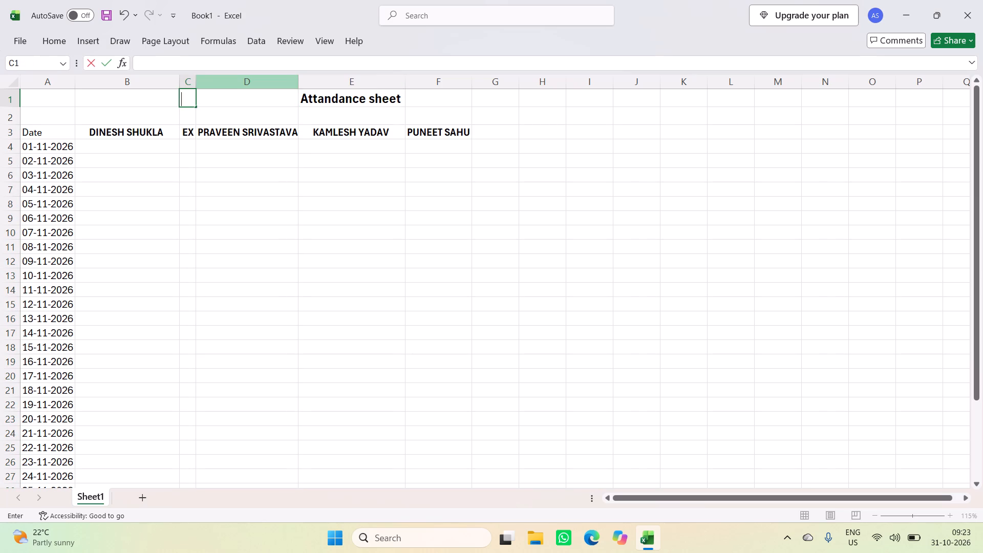
# Insert a new column D after the "EX" column and enter the heading "NIGHT" in cell D3.
pyautogui.click(272, 83)
pyautogui.hotkey('ctrl', '+')
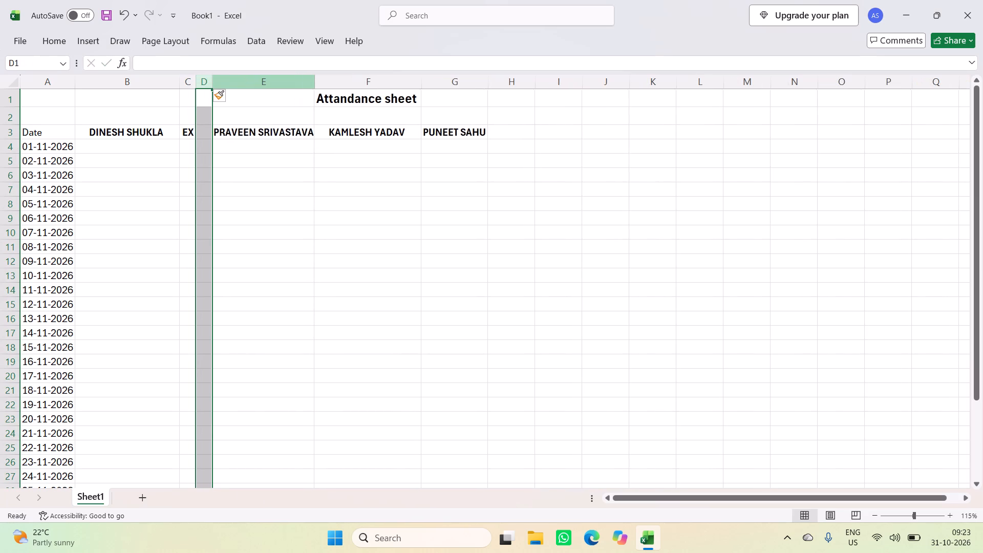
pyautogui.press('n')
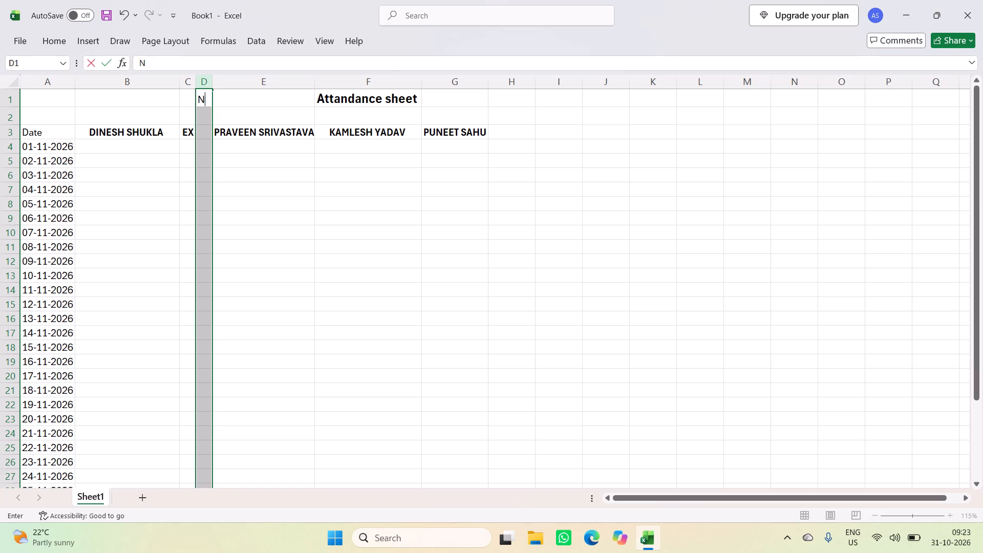
pyautogui.press('BackSpace')
pyautogui.click(207, 130)
pyautogui.doubleClick(201, 134)
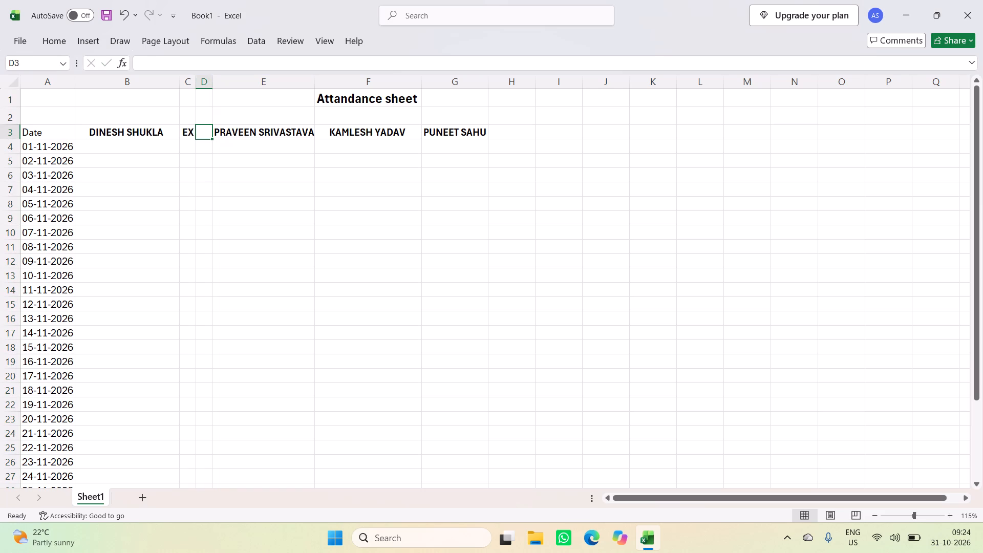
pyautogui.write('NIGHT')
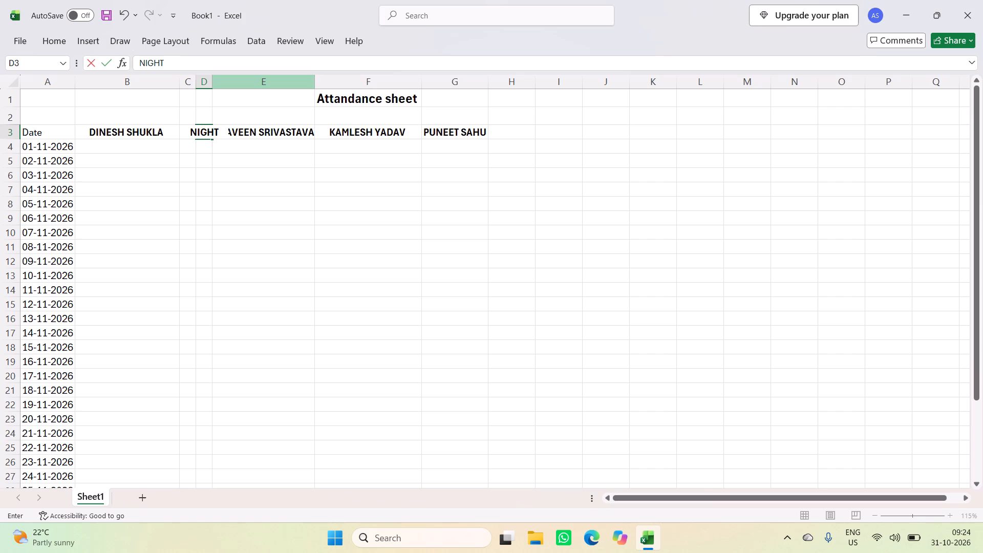
# AutoFit the widths of columns D and E to their contents.
pyautogui.doubleClick(213, 87)
pyautogui.doubleClick(211, 88)
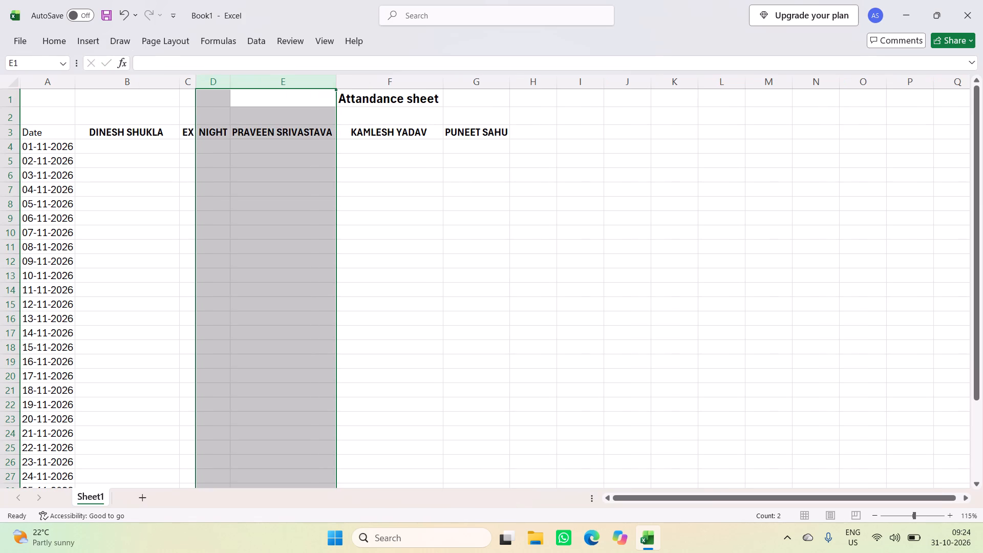
pyautogui.click(476, 323)
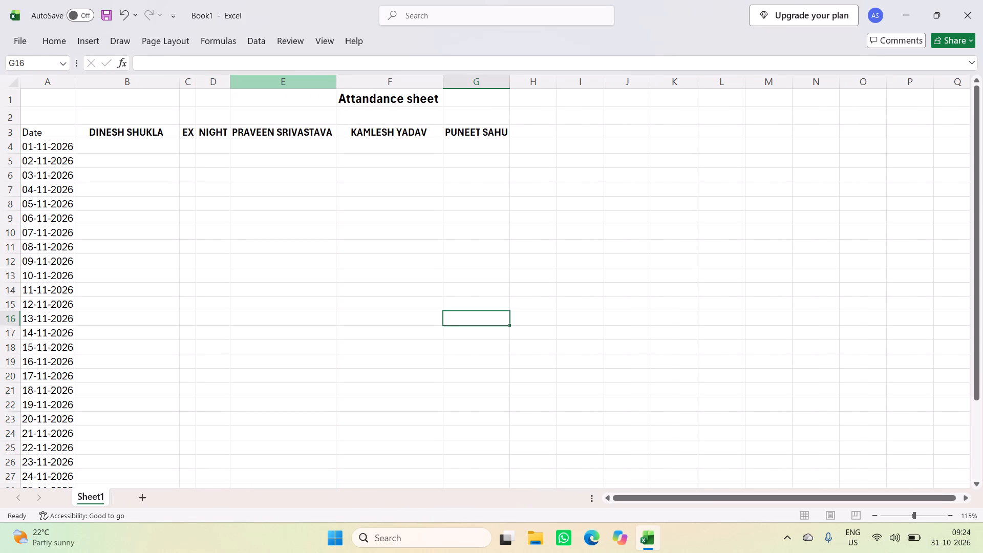
# Insert a new column E after the "NIGHT" column and enter the heading "LOCAL" in cell E3.
pyautogui.click(280, 75)
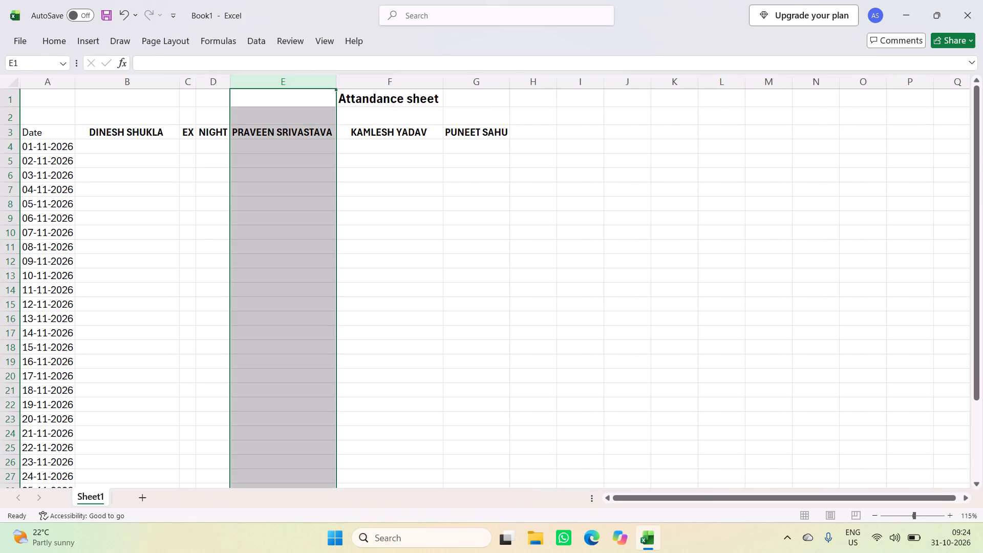
pyautogui.hotkey('ctrl', '+')
pyautogui.doubleClick(243, 128)
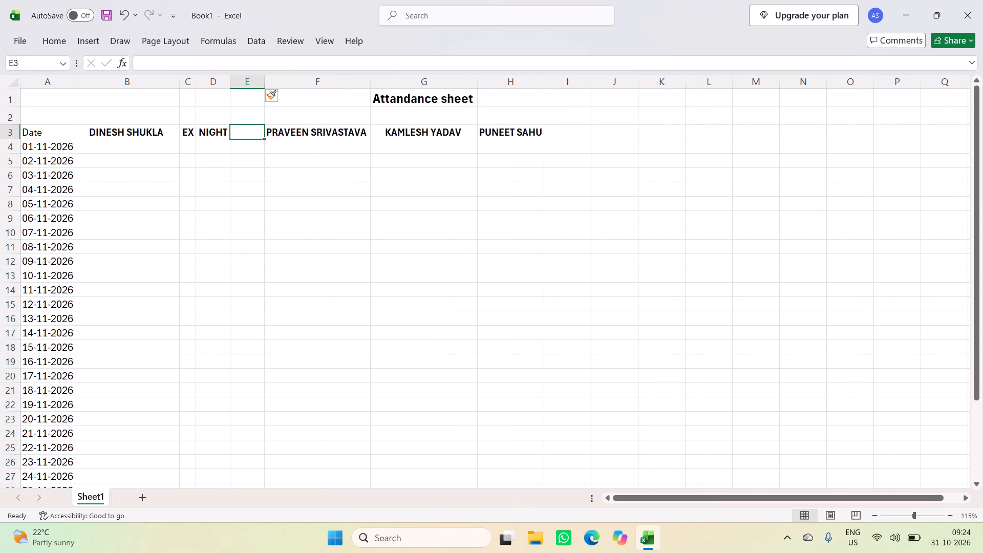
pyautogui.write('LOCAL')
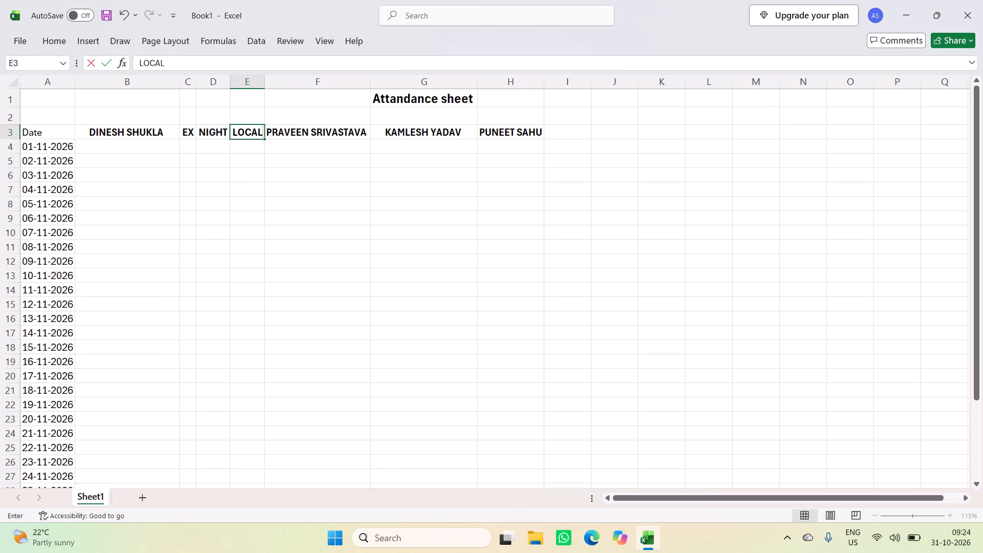
pyautogui.click(290, 183)
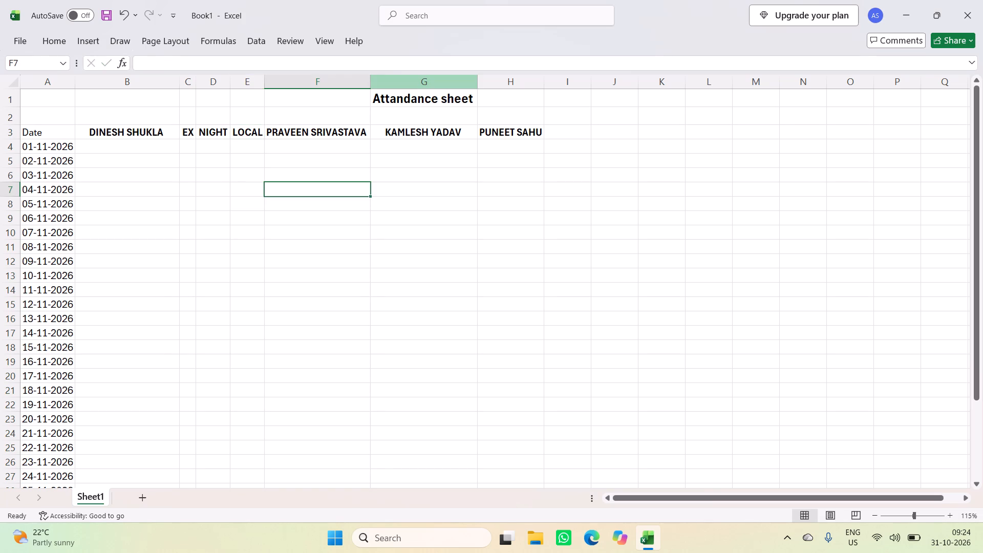
# Insert three new columns before column G, between the second and third people's name columns.
pyautogui.doubleClick(413, 81)
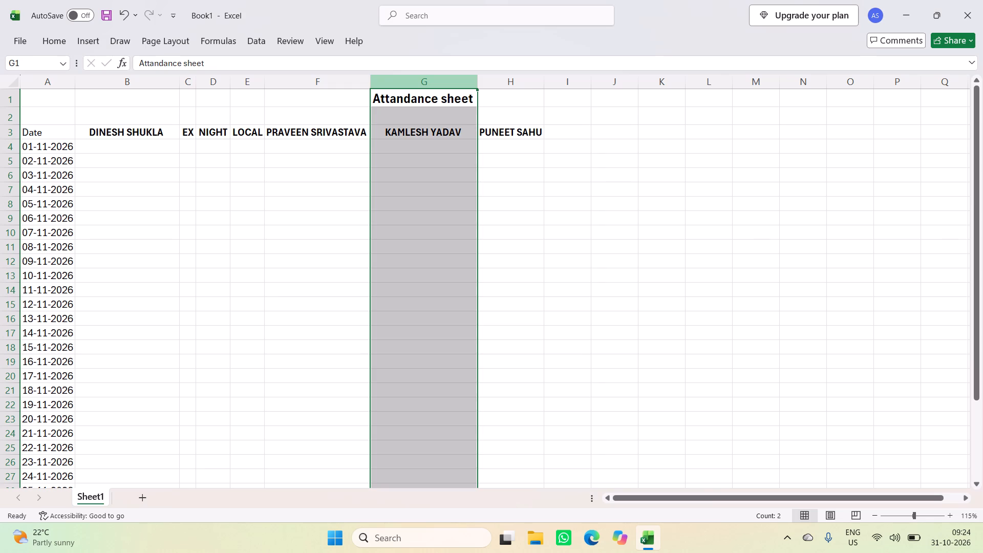
pyautogui.hotkey('ctrl', '+')
pyautogui.hotkey('ctrl', '+')
pyautogui.hotkey('ctrl', '+')
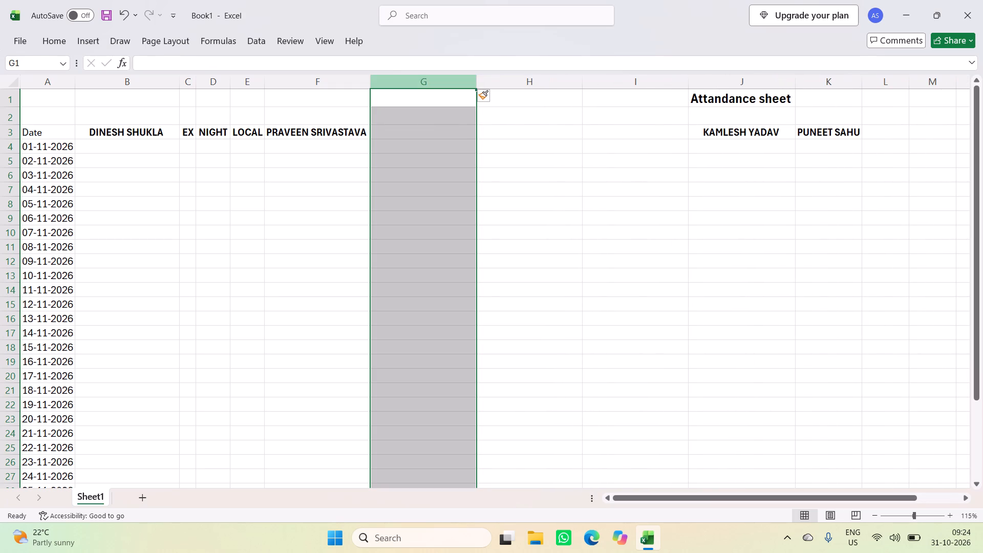
pyautogui.click(225, 245)
# Enter the headings "EX", "NIGHT" and "LOCAL" in cells G3, H3 and I3.
pyautogui.click(419, 135)
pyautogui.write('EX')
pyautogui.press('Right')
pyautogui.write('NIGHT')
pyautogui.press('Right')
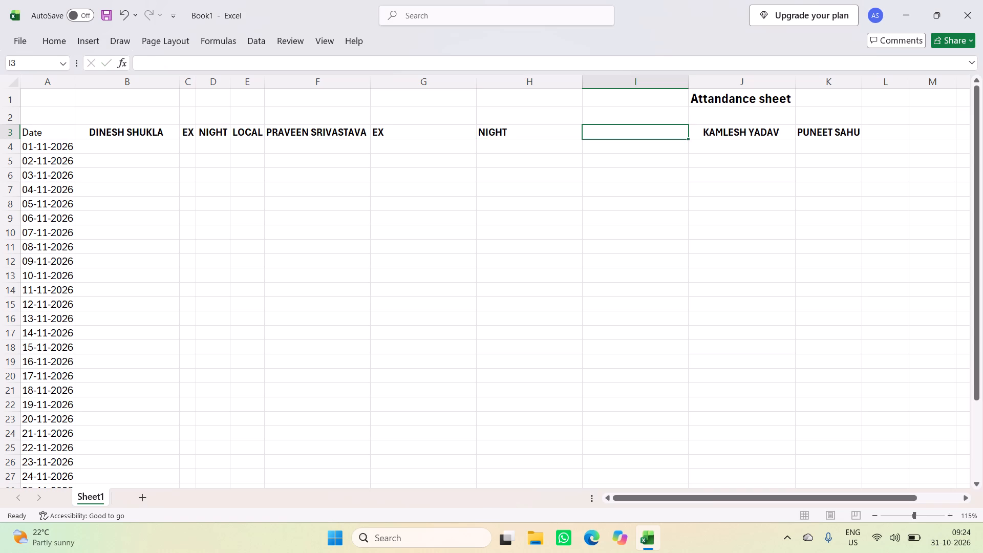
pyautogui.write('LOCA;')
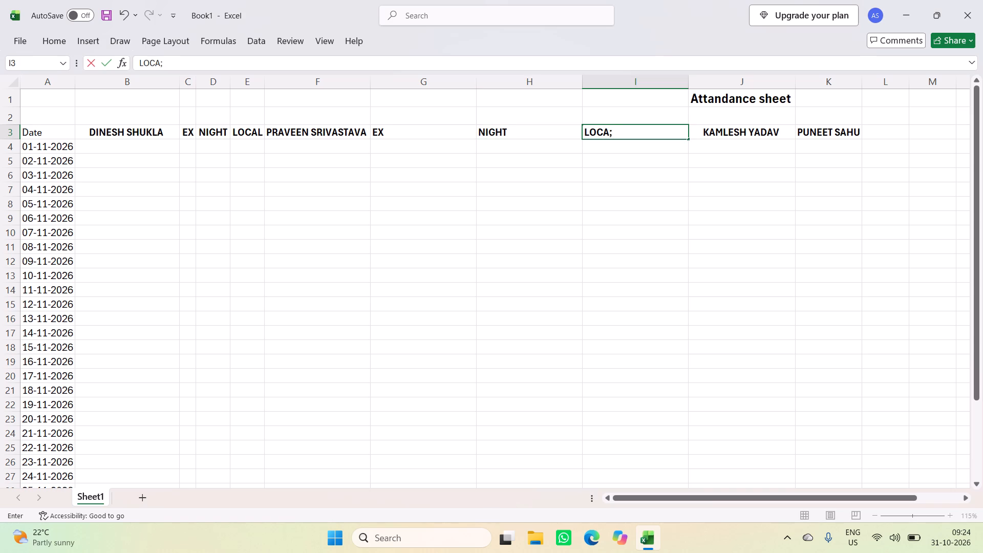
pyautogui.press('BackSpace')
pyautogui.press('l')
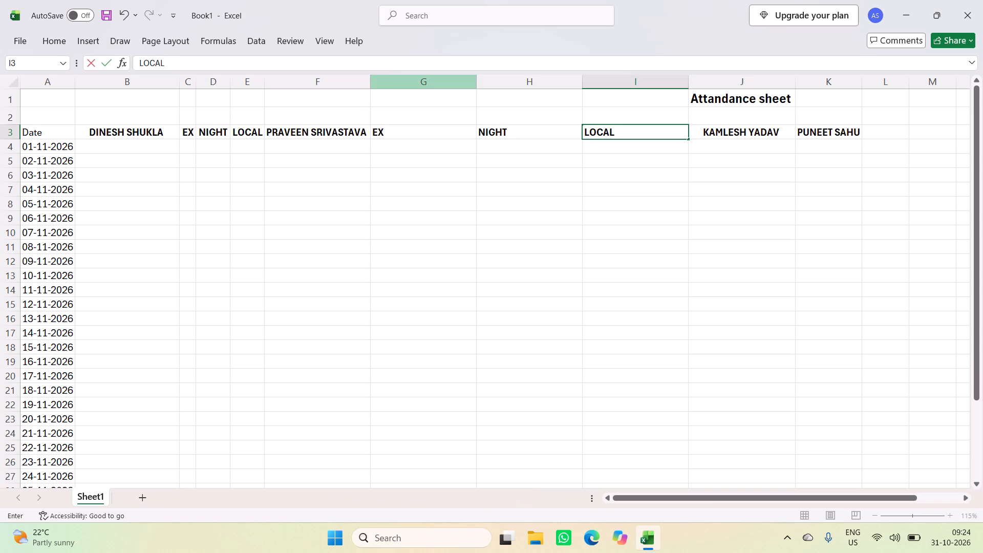
# AutoFit the widths of columns G, H and I to their contents.
pyautogui.doubleClick(475, 89)
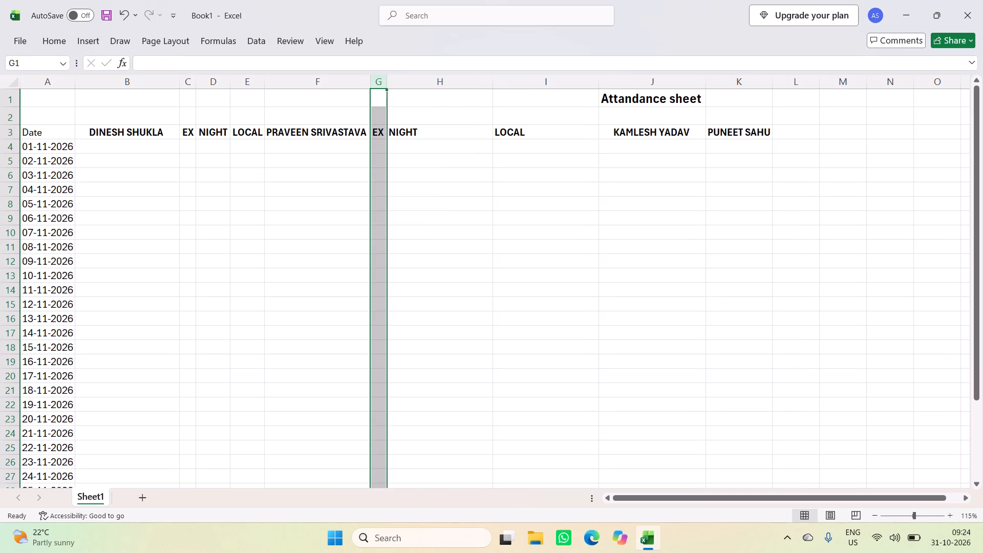
pyautogui.doubleClick(487, 84)
pyautogui.doubleClick(499, 82)
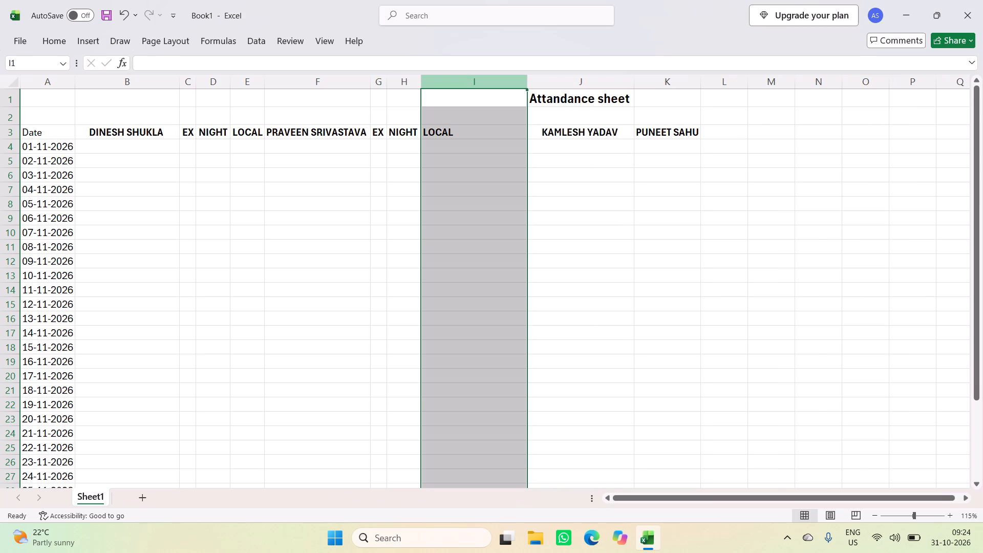
pyautogui.doubleClick(526, 83)
# Insert three new columns before column K, between the third and fourth people's name columns.
pyautogui.click(517, 138)
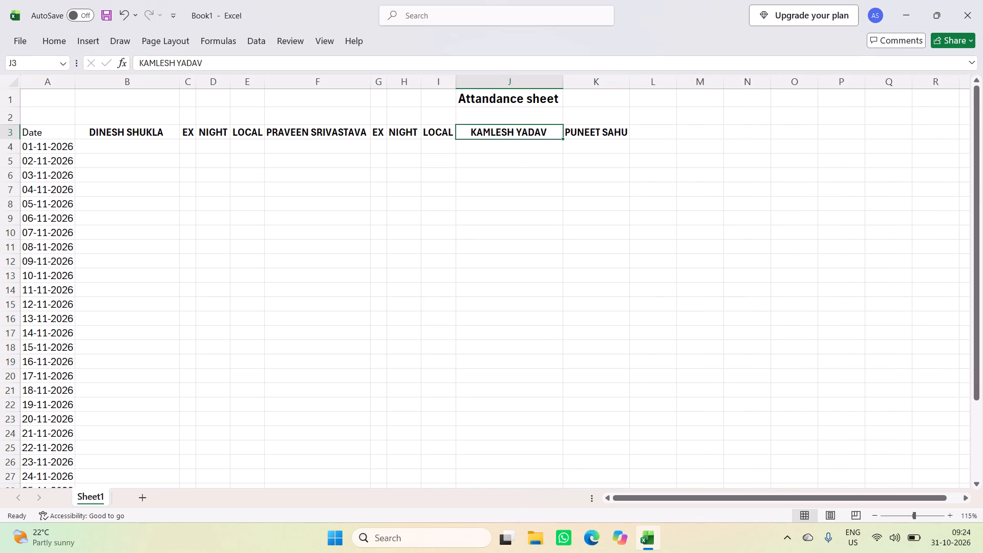
pyautogui.click(537, 80)
pyautogui.click(590, 85)
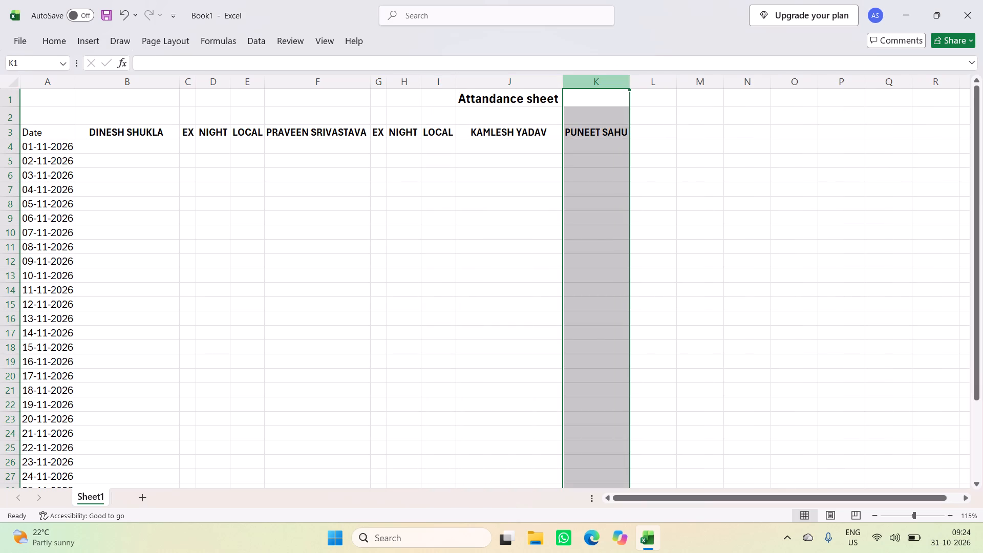
pyautogui.press('Left')
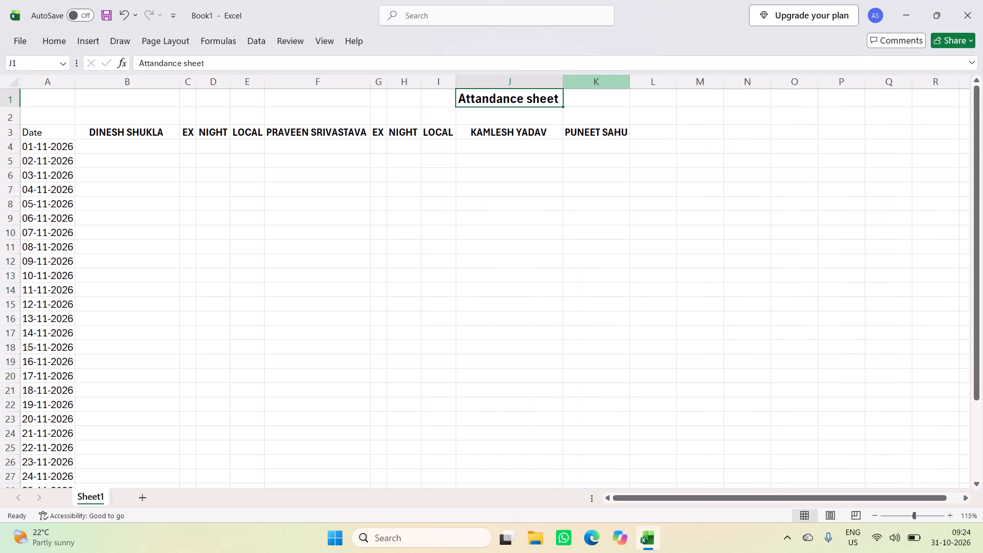
pyautogui.click(528, 79)
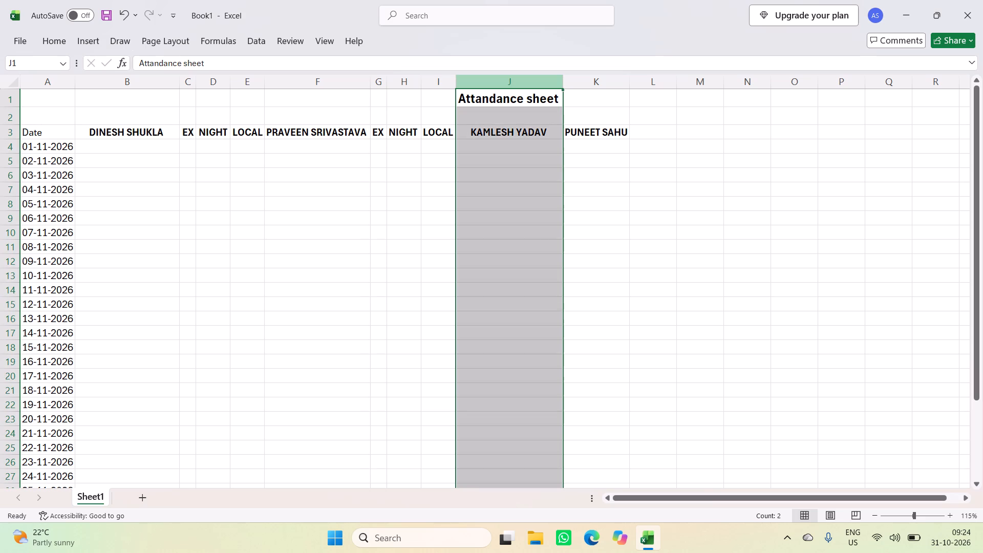
pyautogui.click(602, 82)
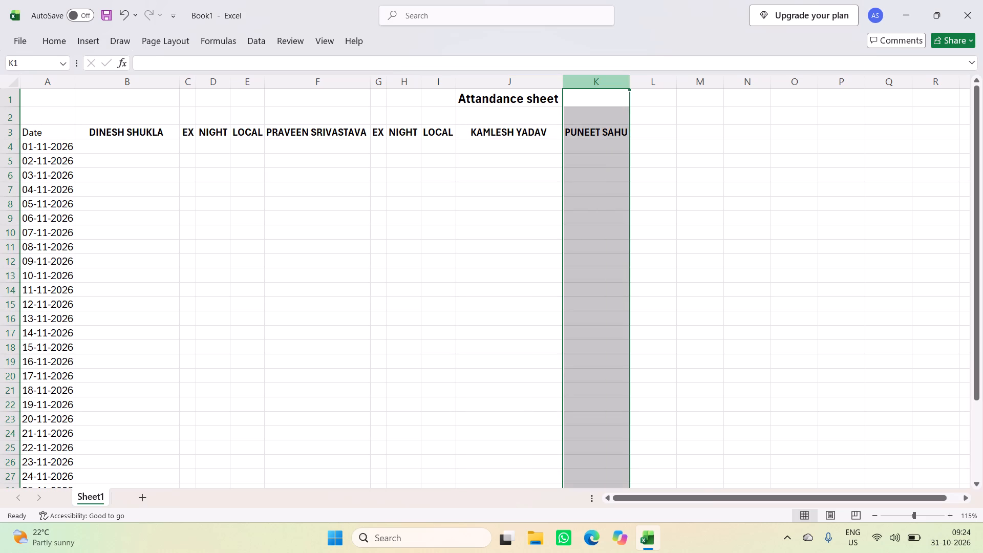
pyautogui.hotkey('ctrl', '+')
pyautogui.hotkey('ctrl', '+')
pyautogui.hotkey('ctrl', '+')
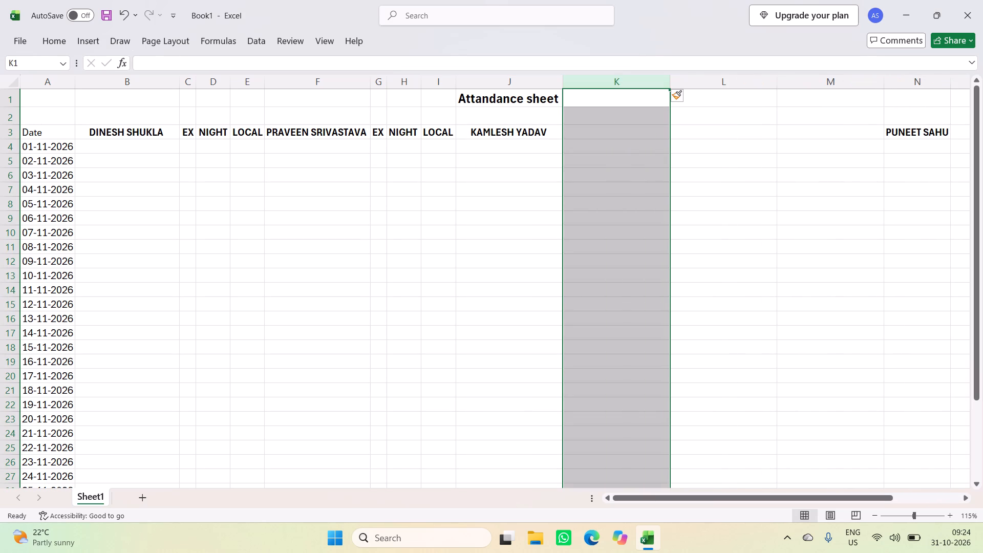
# Copy the "EX", "NIGHT" and "LOCAL" headings from G3:I3 into cells K3:M3.
pyautogui.doubleClick(587, 131)
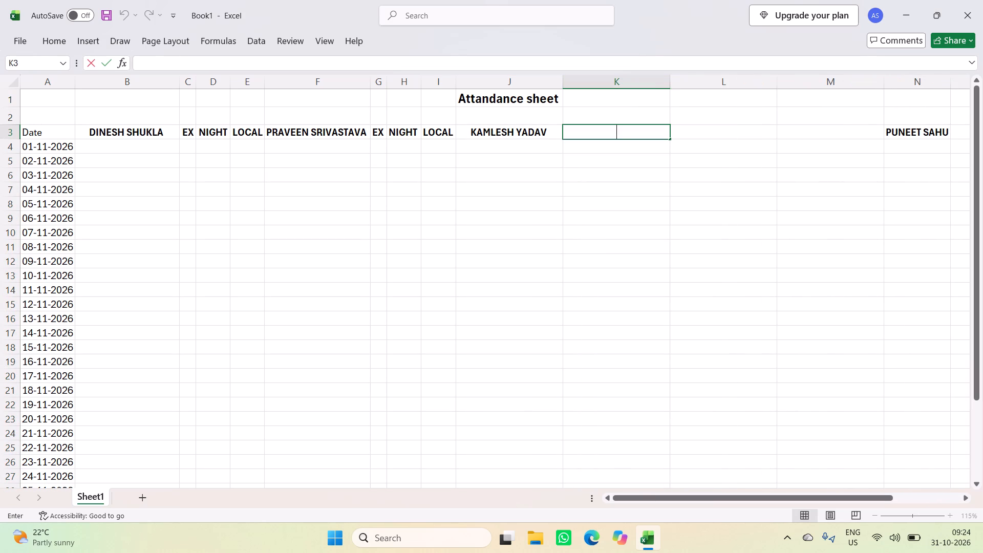
pyautogui.moveTo(378, 131); pyautogui.dragTo(430, 128)
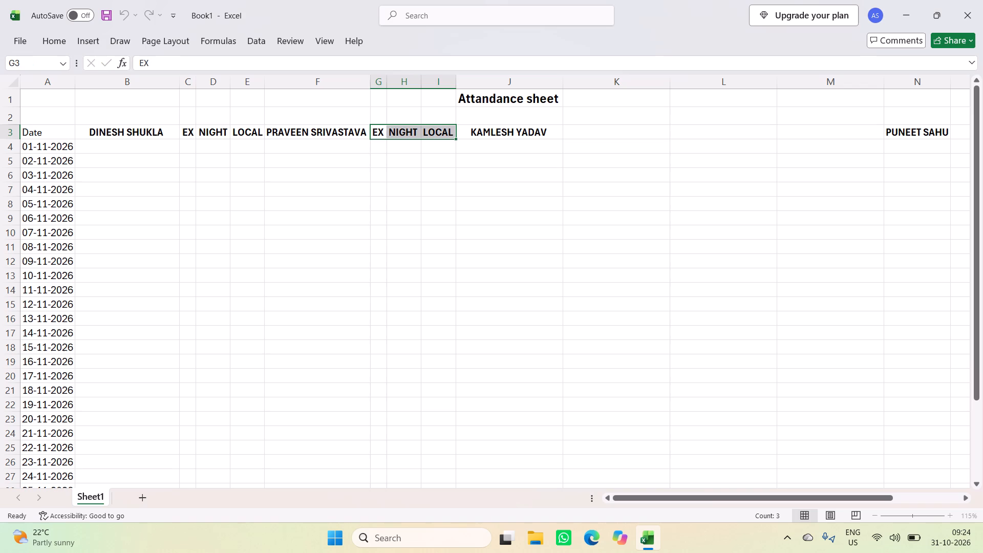
pyautogui.hotkey('ctrl', 'c')
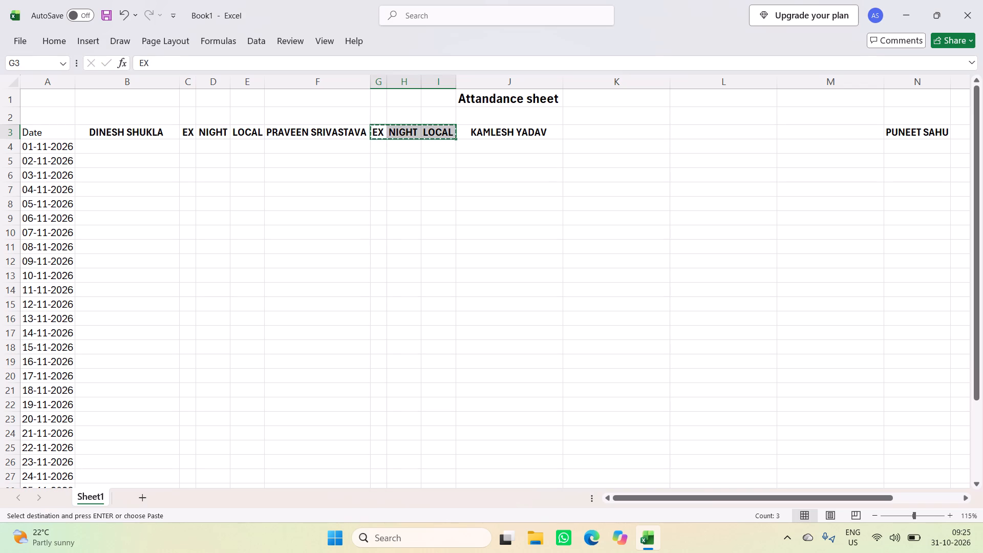
pyautogui.click(632, 124)
pyautogui.click(643, 135)
pyautogui.keyDown('ctrl'); pyautogui.click(634, 145); pyautogui.keyUp('ctrl')
pyautogui.hotkey('ctrl', 'v')
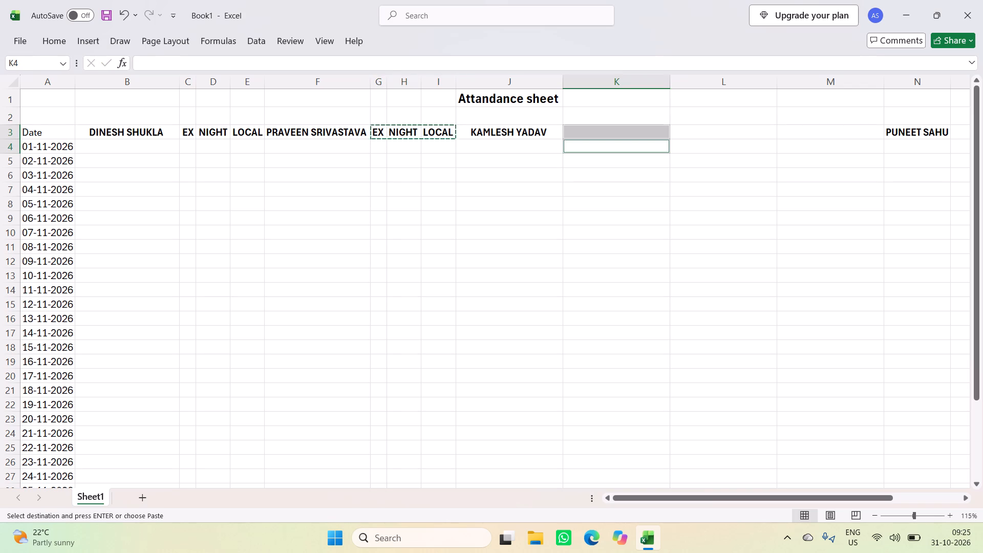
pyautogui.moveTo(611, 133); pyautogui.dragTo(790, 127)
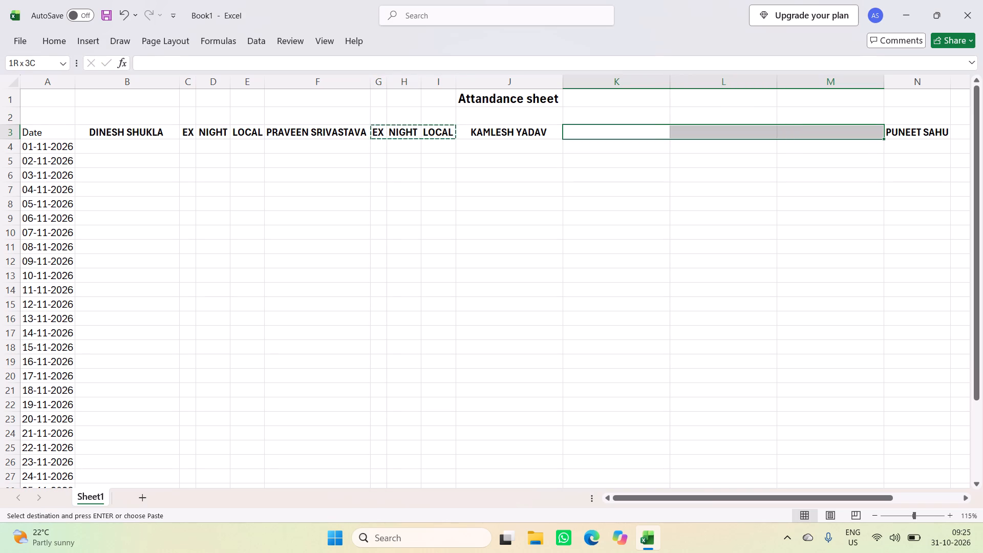
pyautogui.moveTo(790, 127); pyautogui.dragTo(791, 129)
pyautogui.hotkey('ctrl', 'v')
pyautogui.click(729, 180)
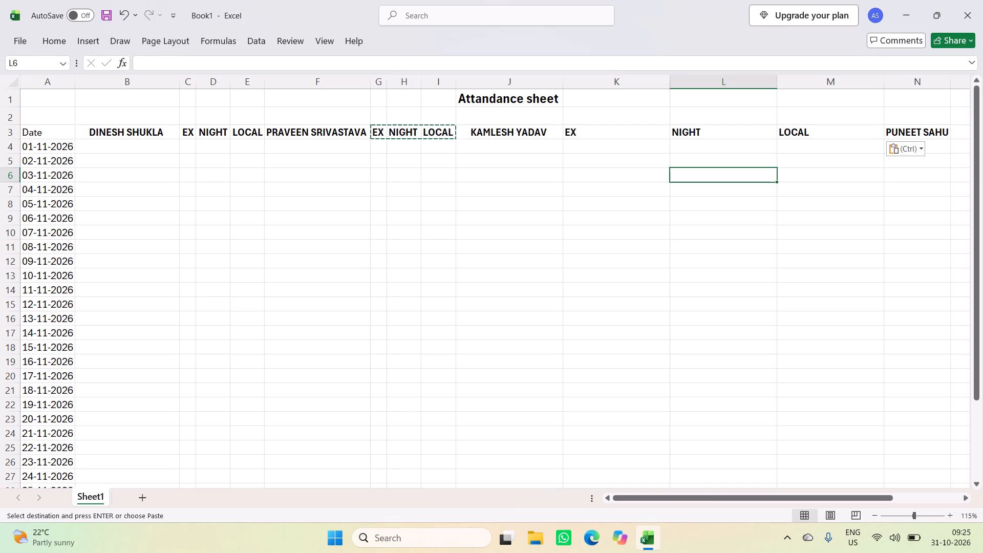
# AutoFit the widths of columns K, L and M to their contents.
pyautogui.click(670, 84)
pyautogui.click(670, 84)
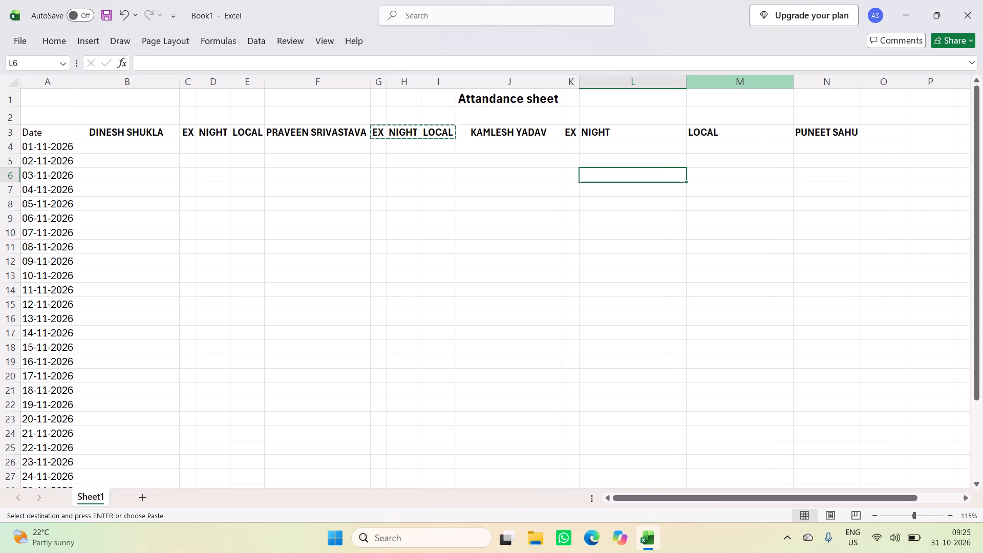
pyautogui.click(688, 86)
pyautogui.click(685, 88)
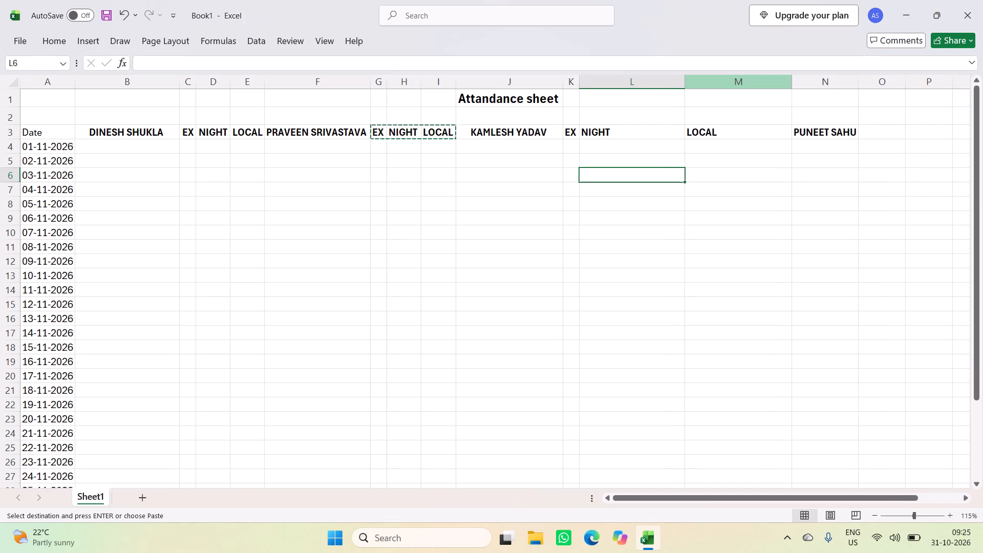
pyautogui.doubleClick(686, 89)
pyautogui.doubleClick(686, 84)
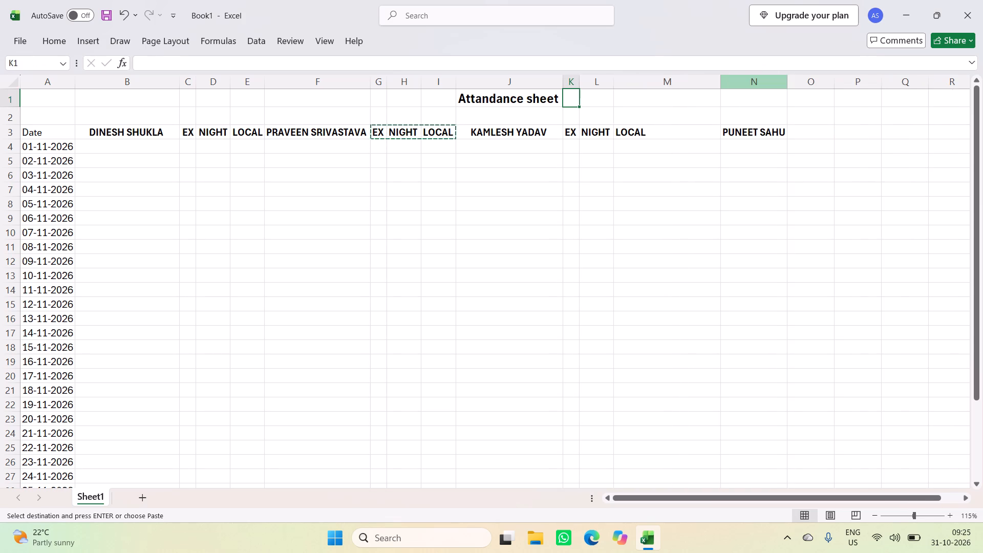
pyautogui.doubleClick(722, 84)
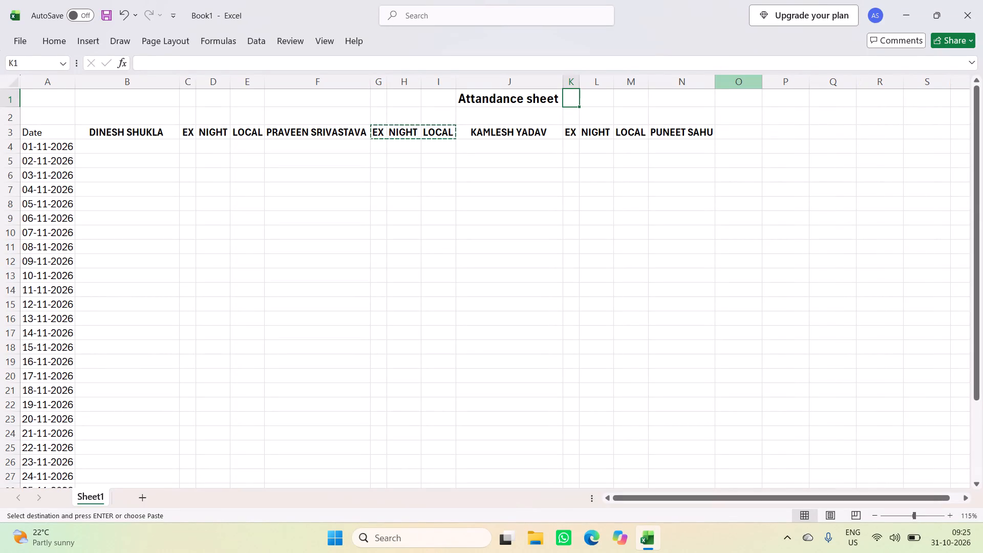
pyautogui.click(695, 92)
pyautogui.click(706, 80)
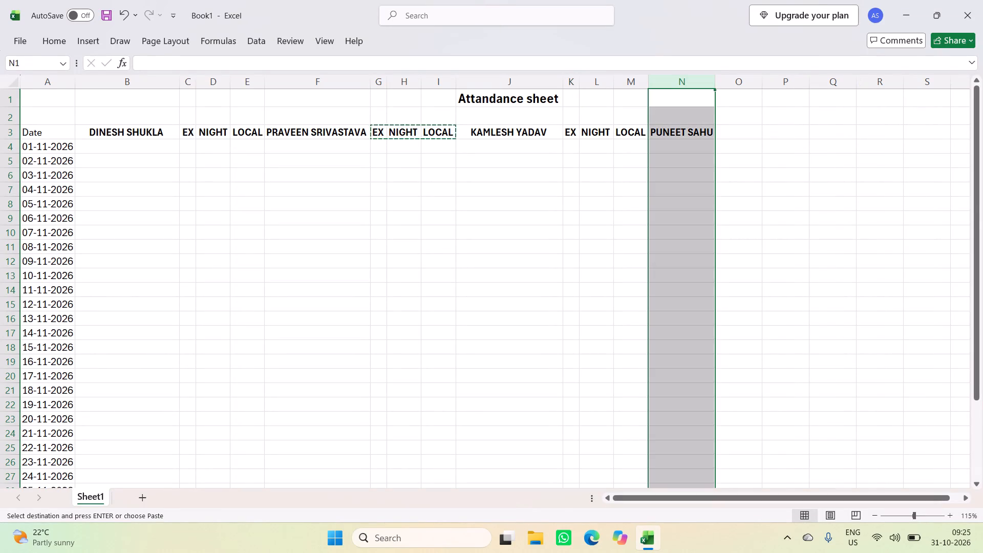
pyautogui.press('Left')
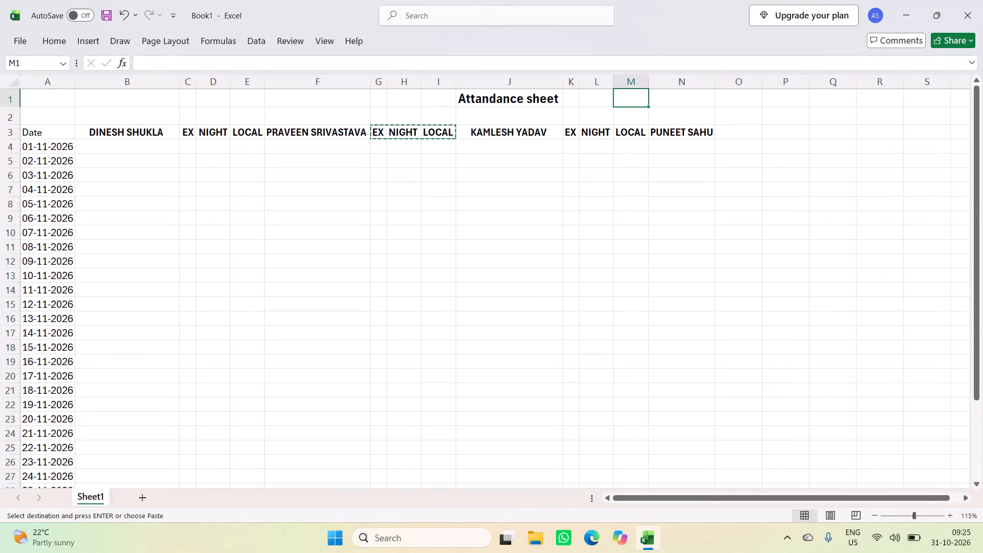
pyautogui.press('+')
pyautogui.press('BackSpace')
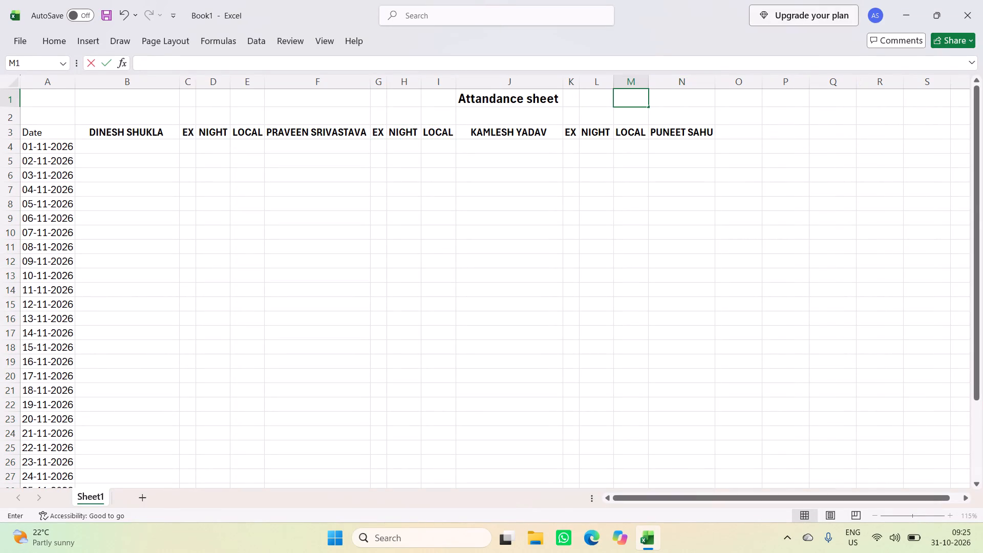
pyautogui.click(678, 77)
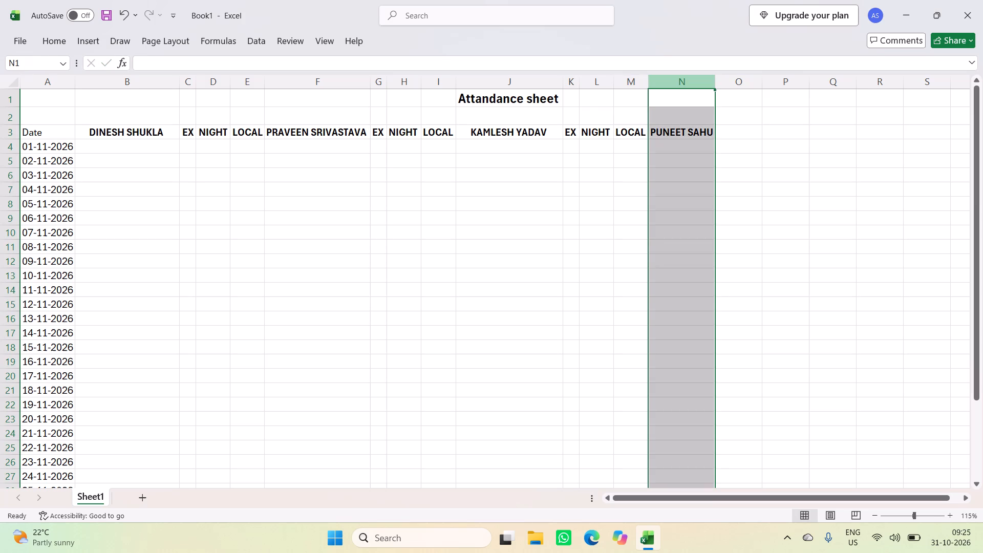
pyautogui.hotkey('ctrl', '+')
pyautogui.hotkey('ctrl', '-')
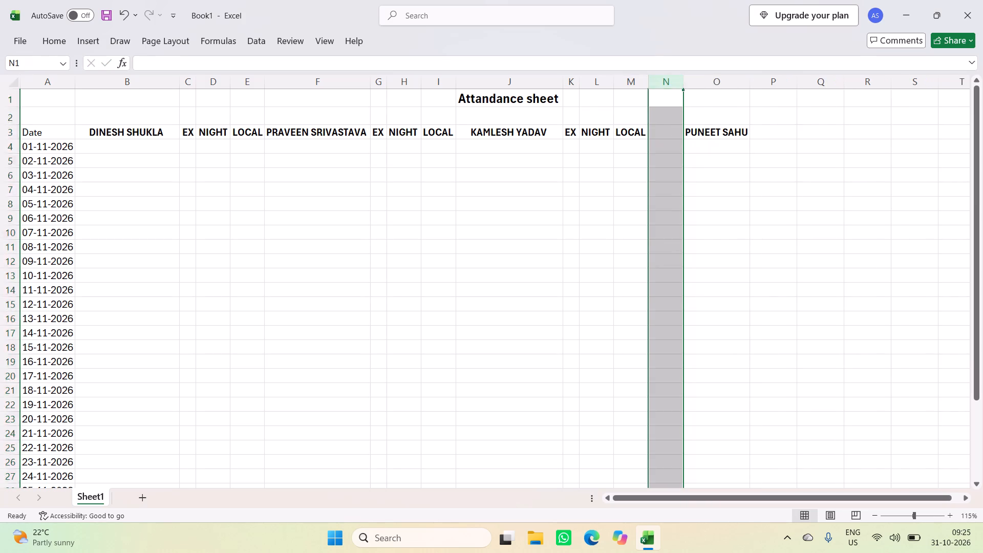
# Copy the "EX", "NIGHT" and "LOCAL" headings from K3:M3 into cells O3:Q3, beside the fourth person's name.
pyautogui.click(735, 86)
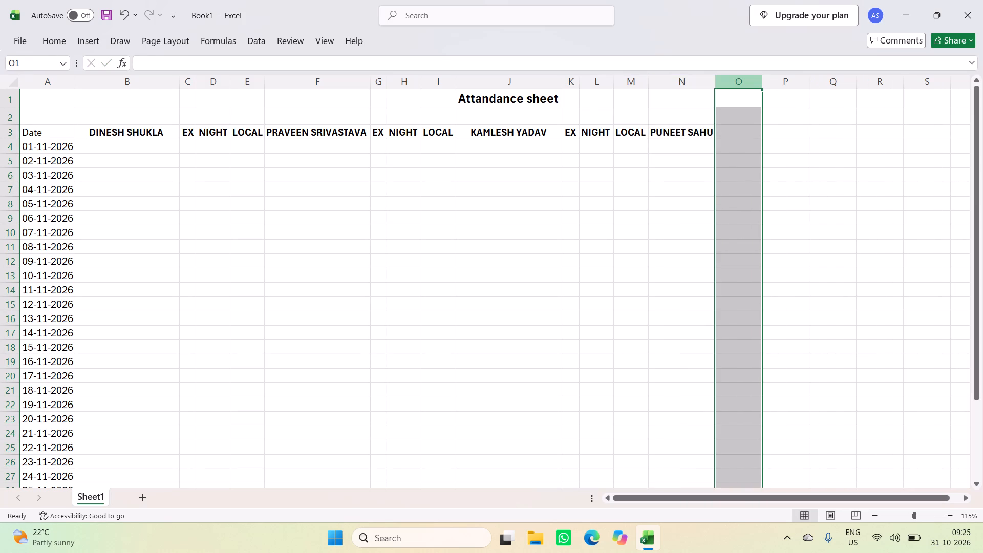
pyautogui.click(730, 128)
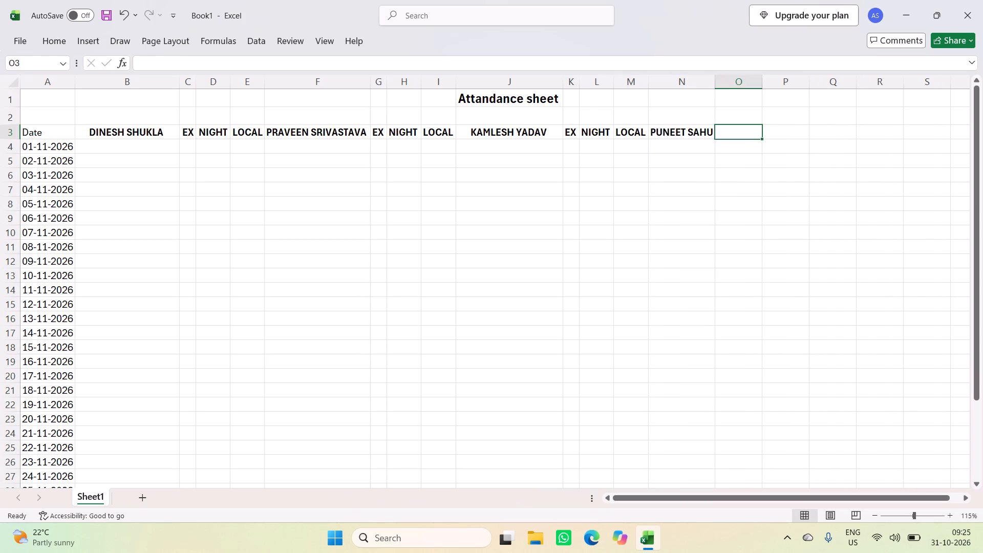
pyautogui.moveTo(570, 135); pyautogui.dragTo(627, 131)
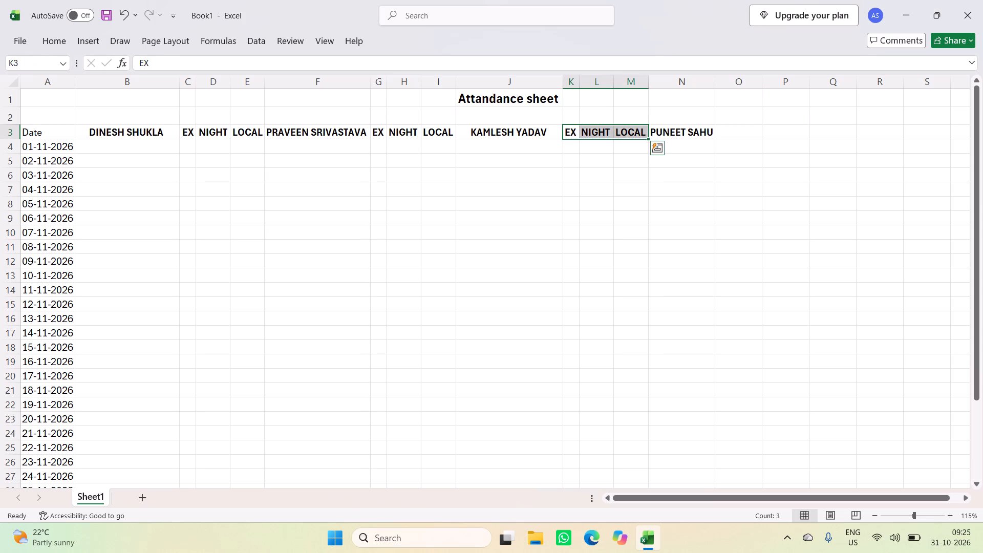
pyautogui.hotkey('ctrl', 'c')
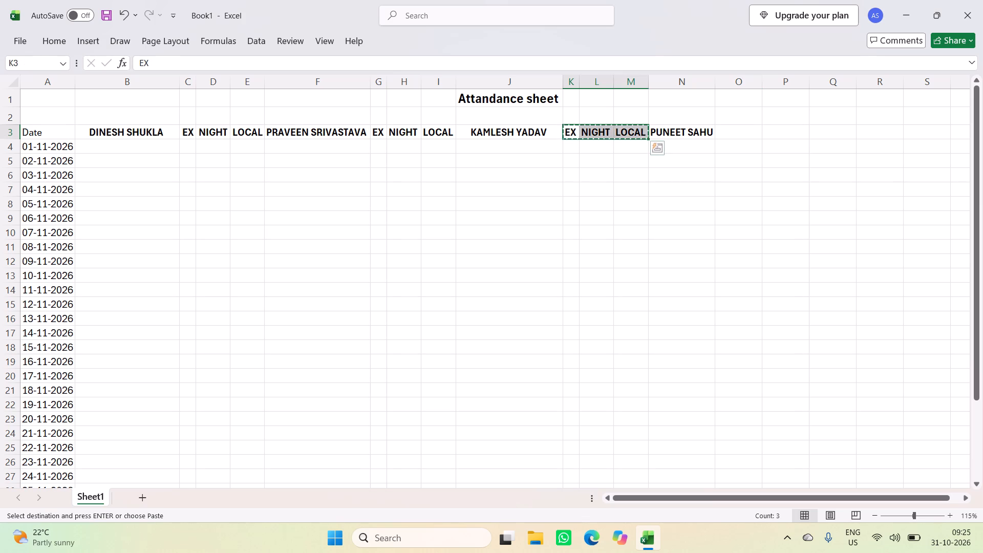
pyautogui.moveTo(737, 123); pyautogui.dragTo(779, 129)
pyautogui.click(758, 131)
pyautogui.moveTo(742, 132); pyautogui.dragTo(805, 133)
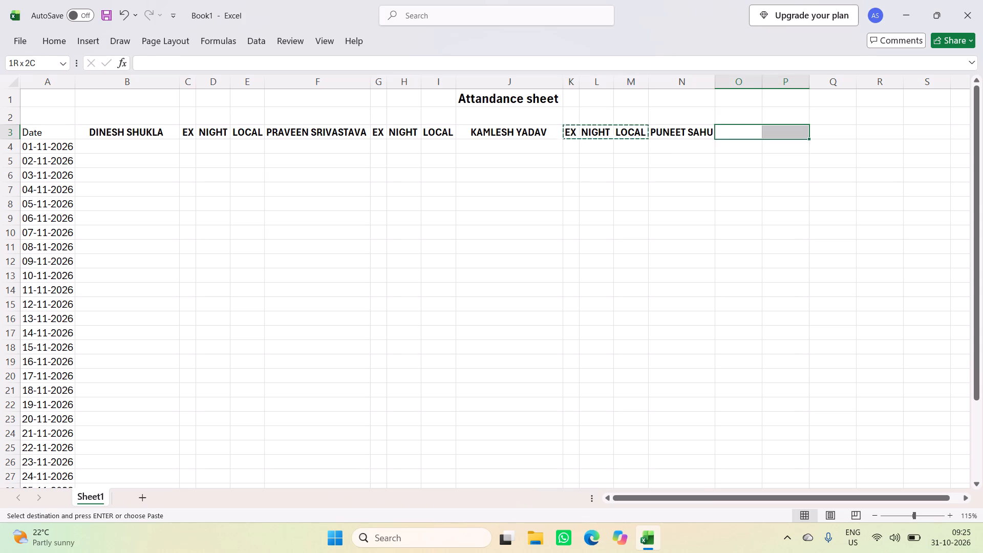
pyautogui.moveTo(805, 133); pyautogui.dragTo(816, 132)
pyautogui.hotkey('ctrl', 'v')
pyautogui.click(752, 186)
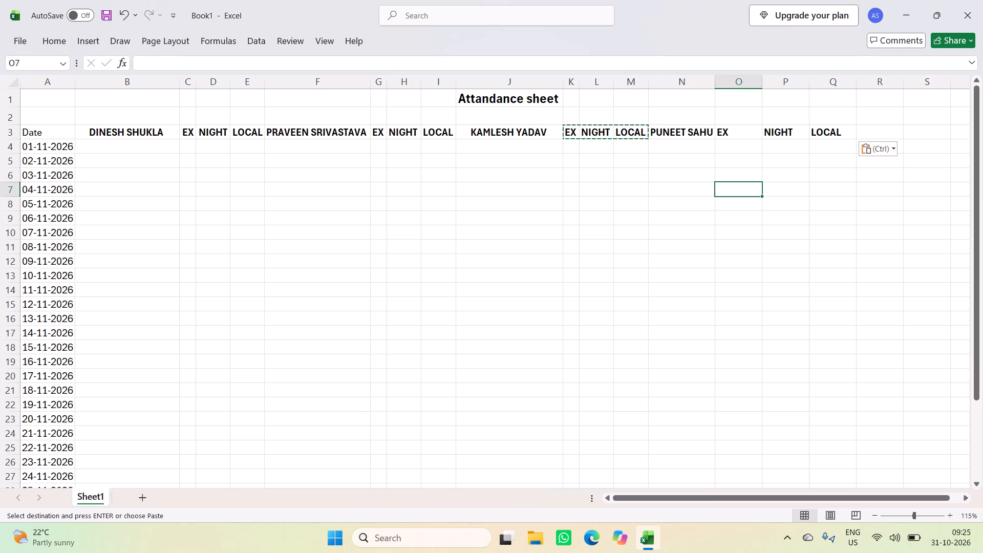
# Widen column G, the "EX" column beside the second person's name, to roughly twice its width.
pyautogui.moveTo(389, 83); pyautogui.dragTo(404, 81)
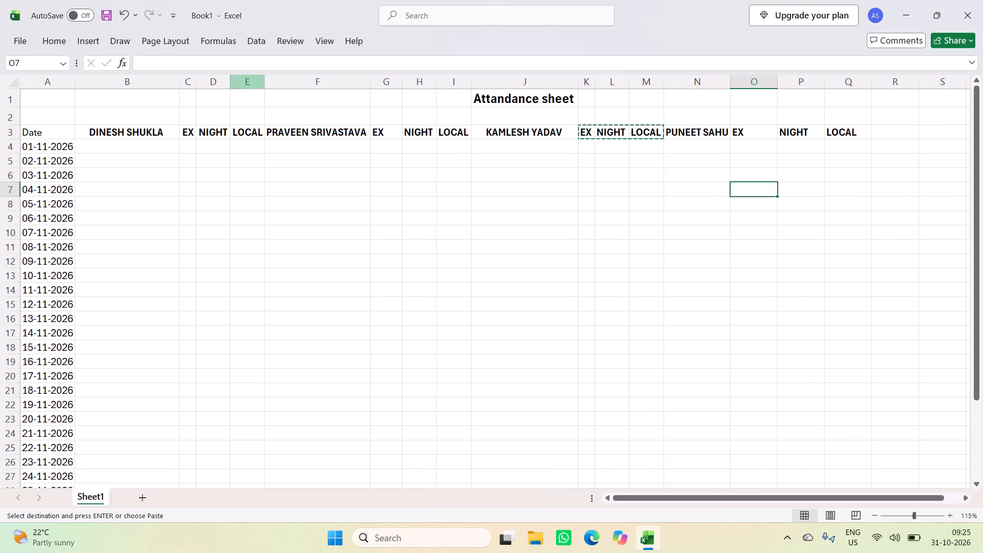
# Resize the other "EX" columns, widening C and K to at least twice their width and narrowing O closer to its heading.
pyautogui.moveTo(198, 84); pyautogui.dragTo(221, 82)
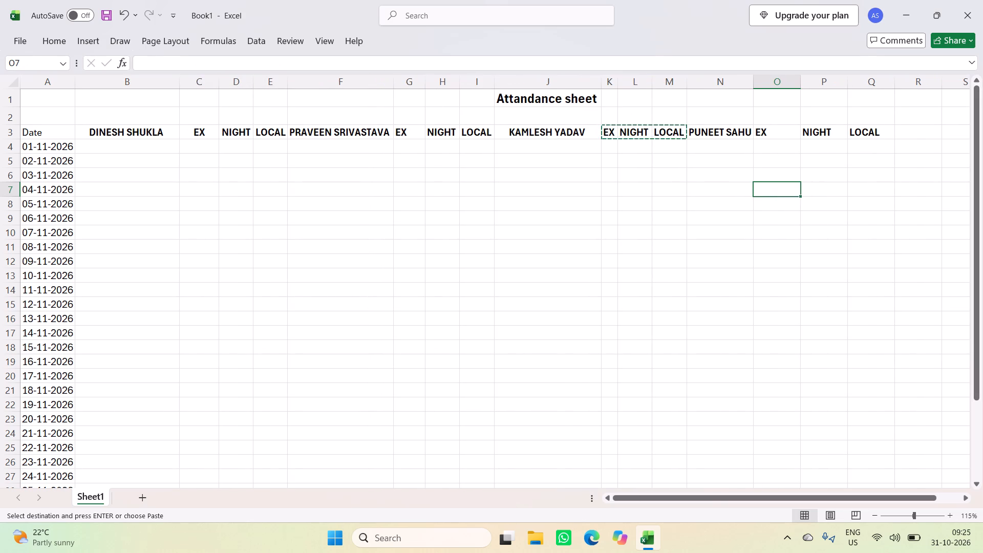
pyautogui.moveTo(620, 86); pyautogui.dragTo(645, 85)
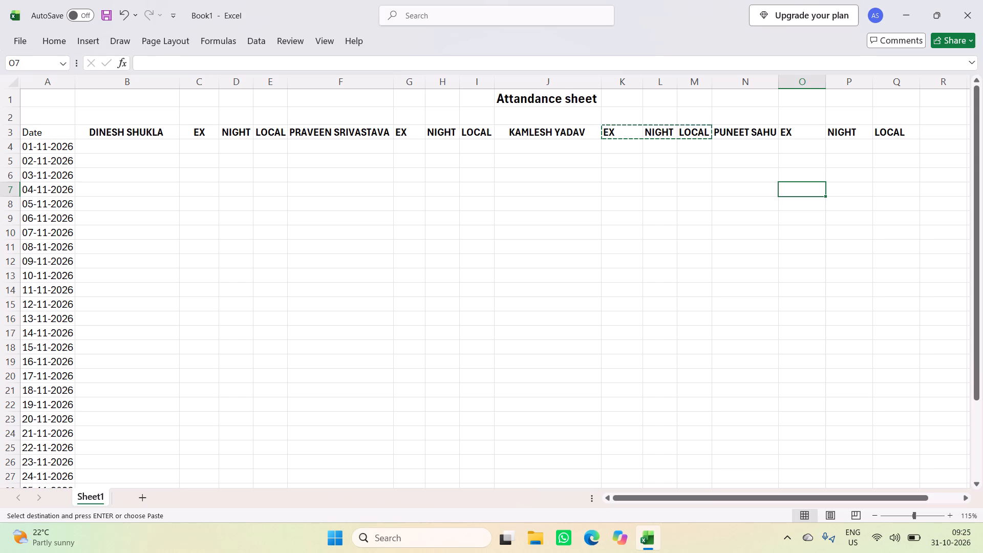
pyautogui.moveTo(825, 86); pyautogui.dragTo(805, 90)
pyautogui.click(807, 264)
pyautogui.click(614, 216)
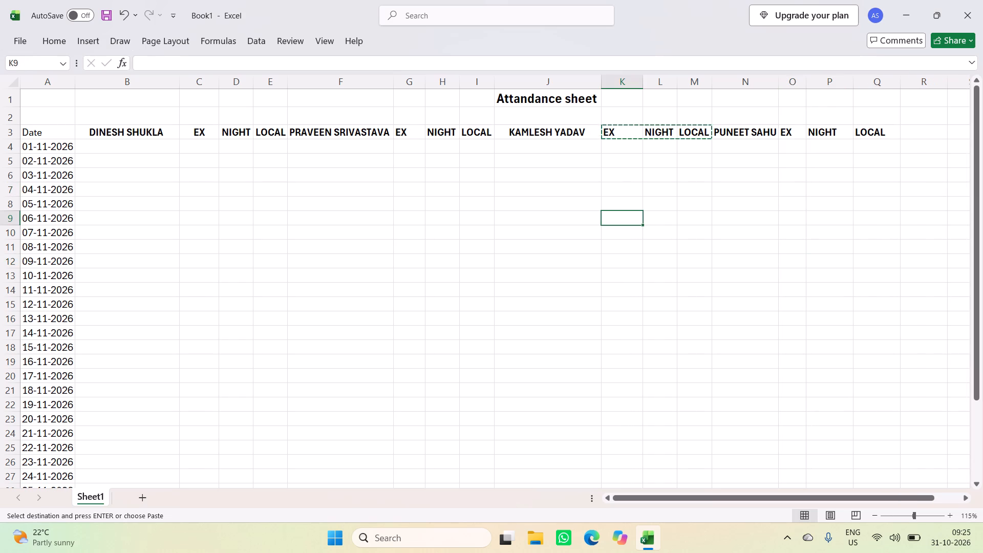
pyautogui.doubleClick(646, 130)
pyautogui.click(613, 230)
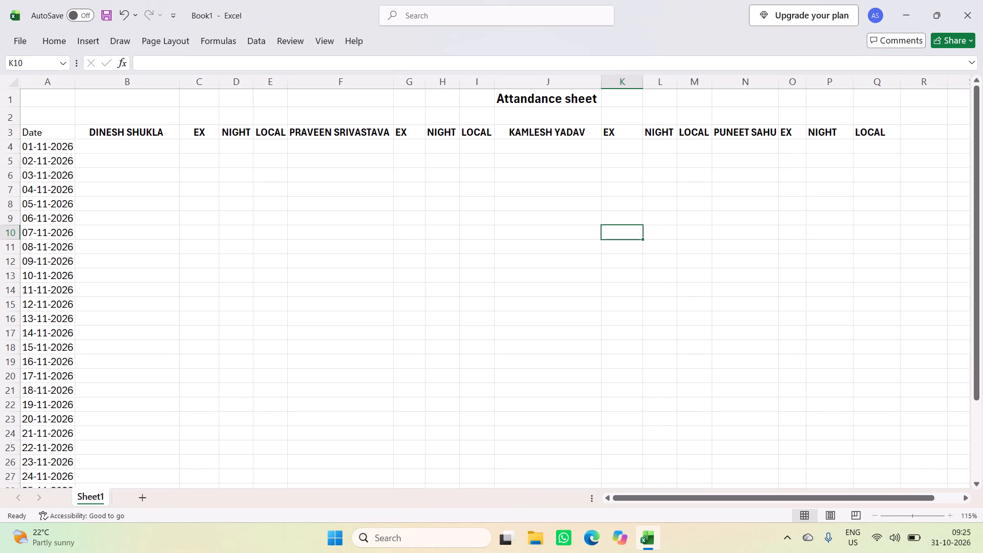
pyautogui.moveTo(643, 82); pyautogui.dragTo(633, 83)
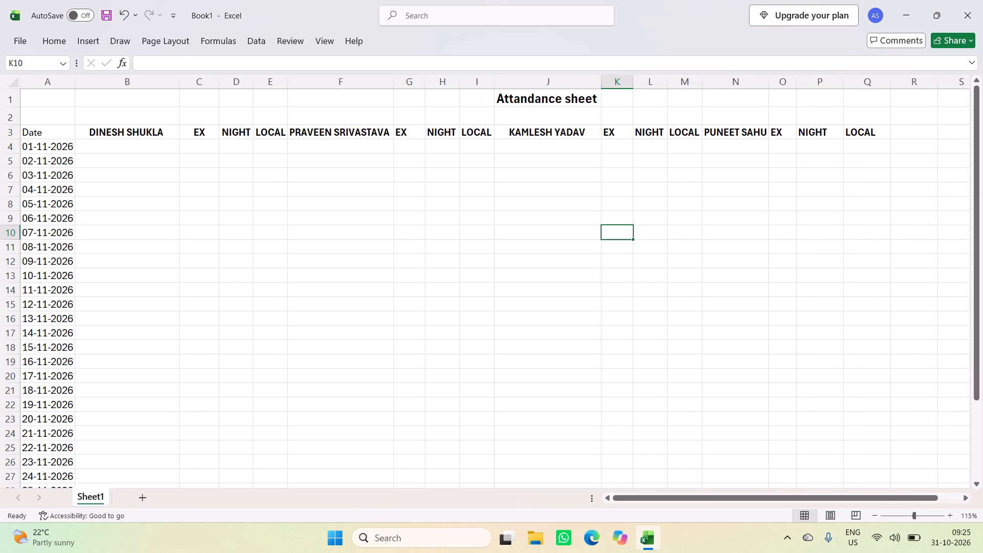
pyautogui.click(594, 372)
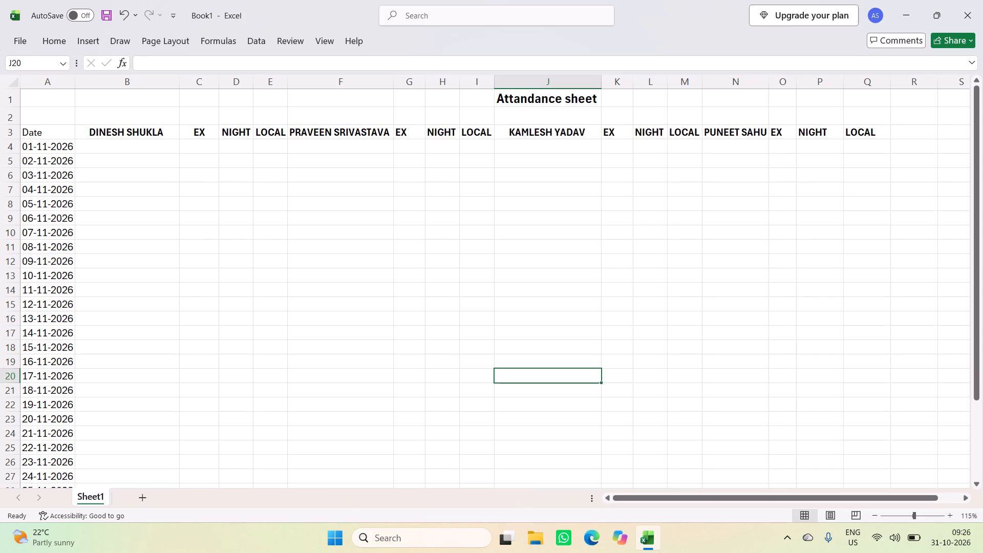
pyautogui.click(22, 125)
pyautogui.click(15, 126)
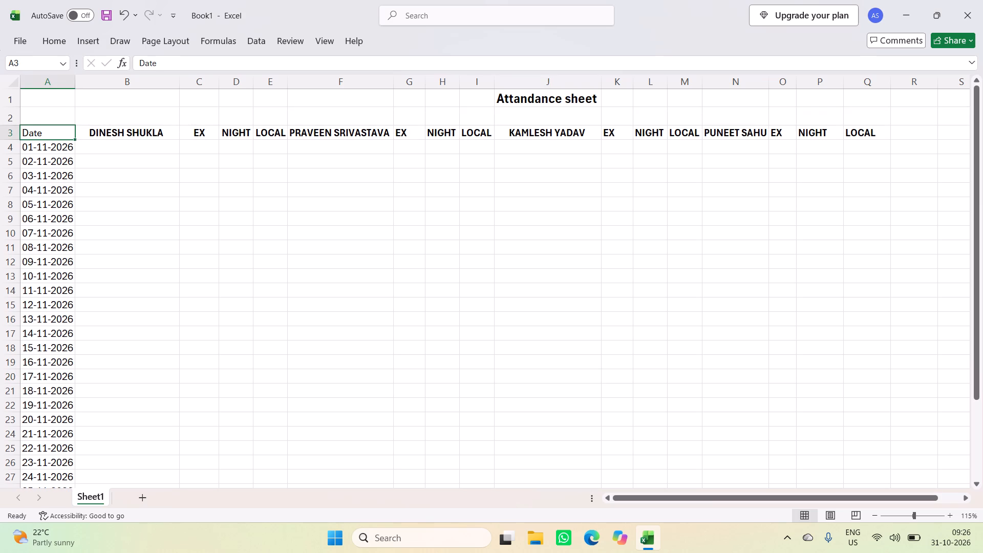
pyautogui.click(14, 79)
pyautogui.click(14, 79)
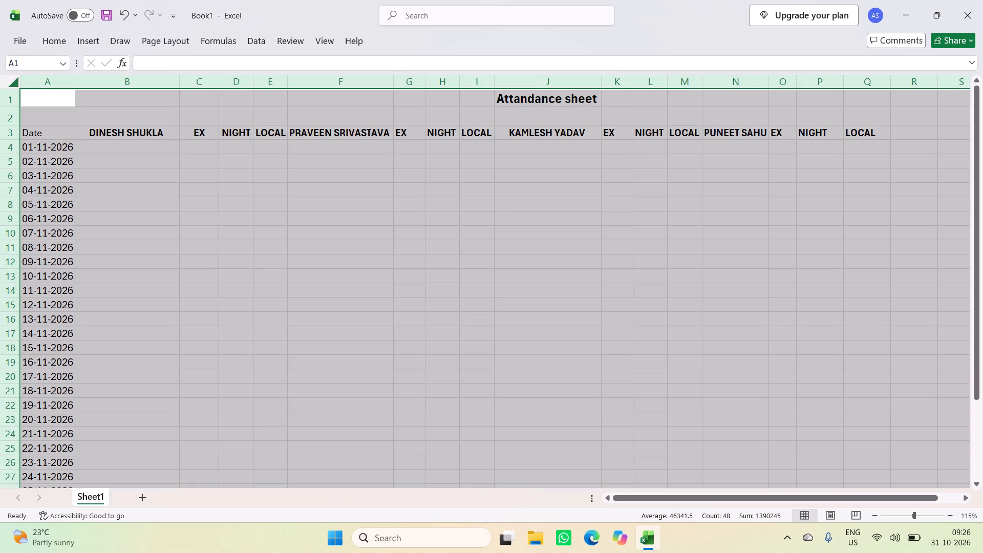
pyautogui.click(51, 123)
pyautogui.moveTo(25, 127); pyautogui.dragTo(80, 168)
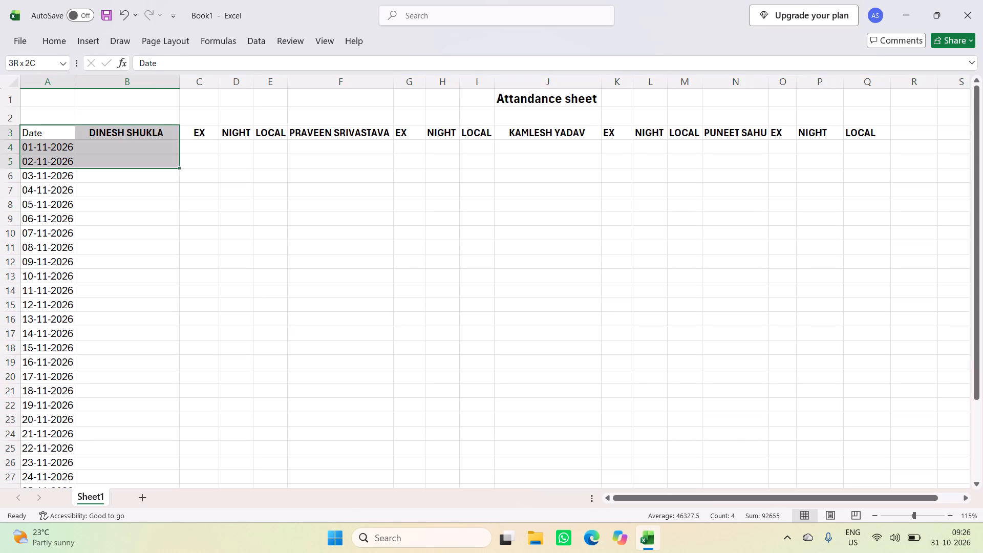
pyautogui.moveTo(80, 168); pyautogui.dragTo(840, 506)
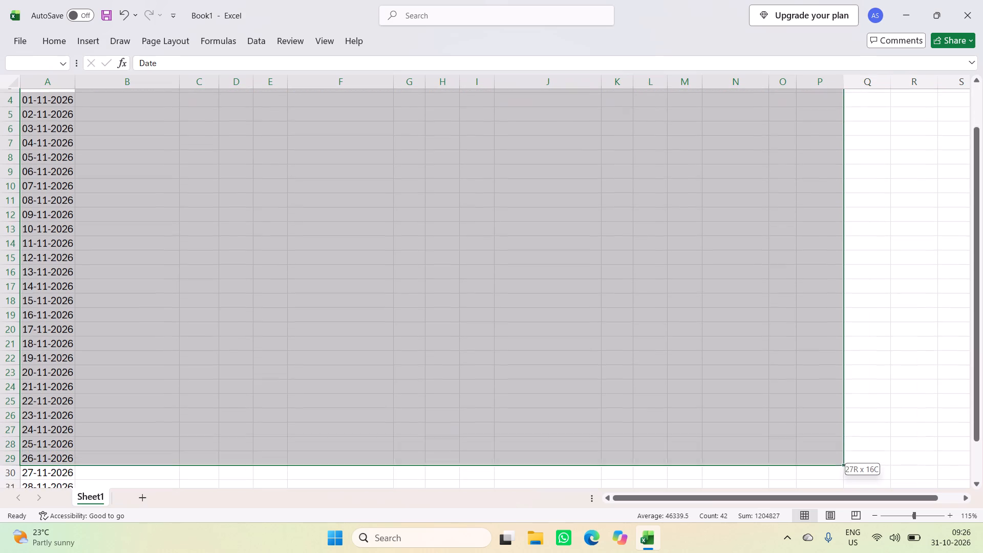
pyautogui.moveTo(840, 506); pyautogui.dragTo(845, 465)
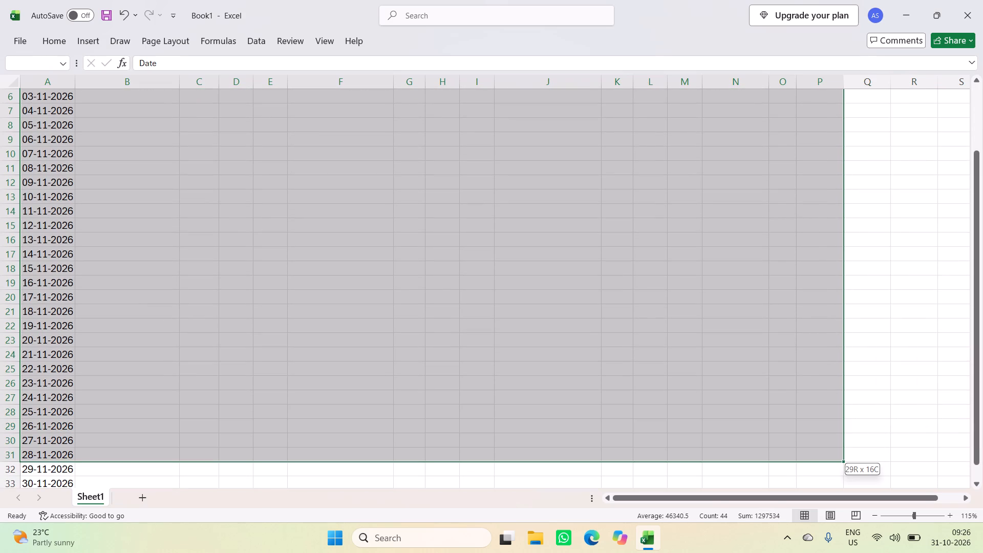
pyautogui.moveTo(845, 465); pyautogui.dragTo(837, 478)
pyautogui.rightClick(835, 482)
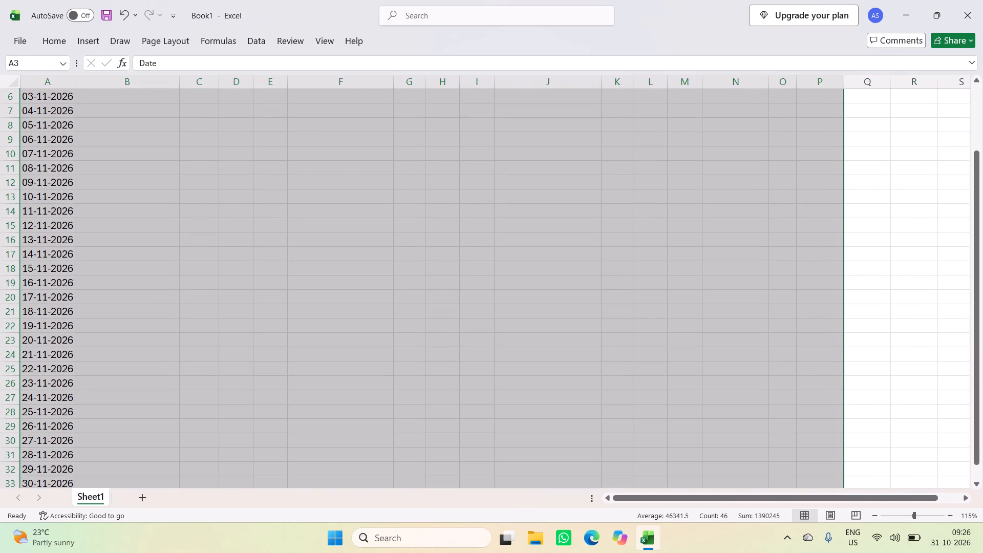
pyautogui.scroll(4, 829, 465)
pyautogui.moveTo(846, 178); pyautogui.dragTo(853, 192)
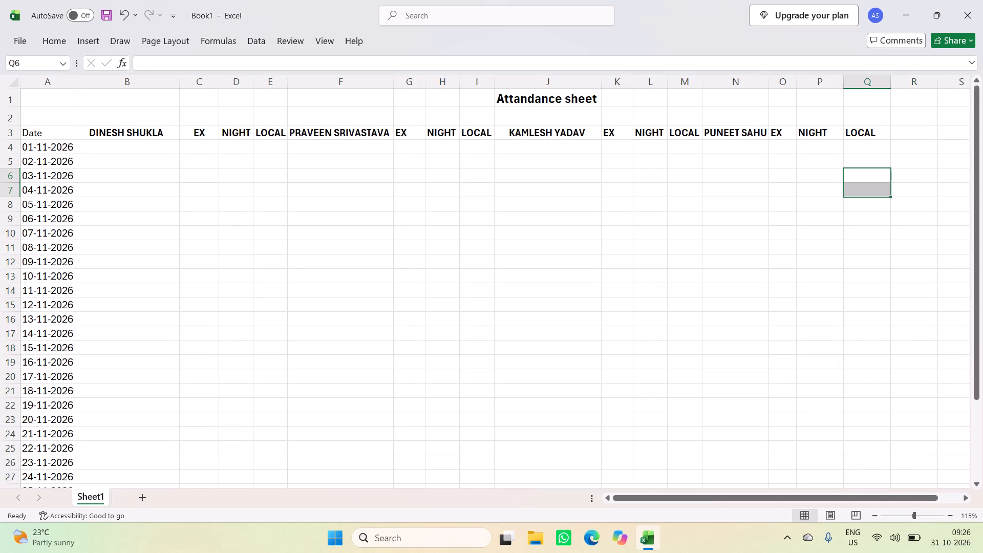
# Apply All Borders to the whole attendance table, A3:Q33, from the Date heading down to the 30-11-2026 row.
pyautogui.moveTo(25, 131); pyautogui.dragTo(134, 168)
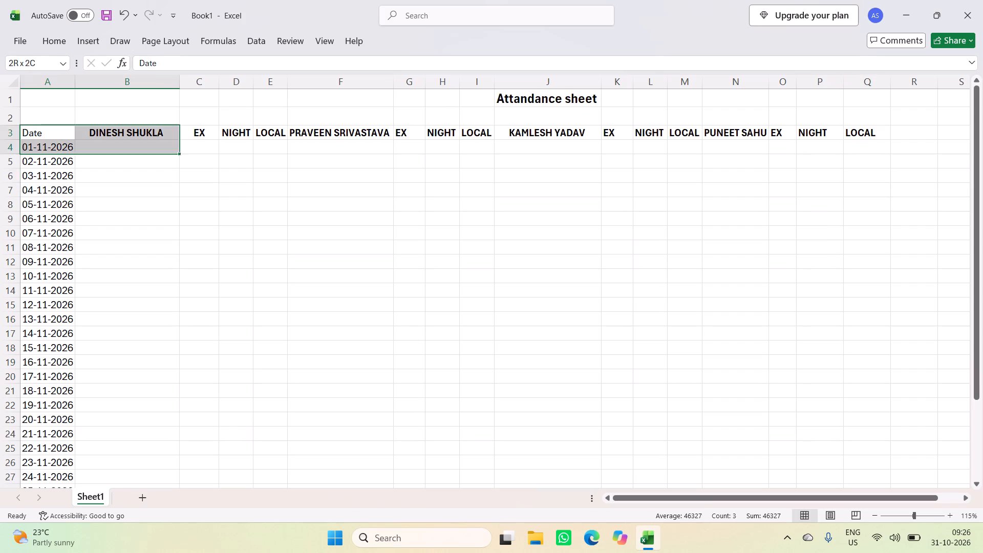
pyautogui.moveTo(134, 168); pyautogui.dragTo(746, 259)
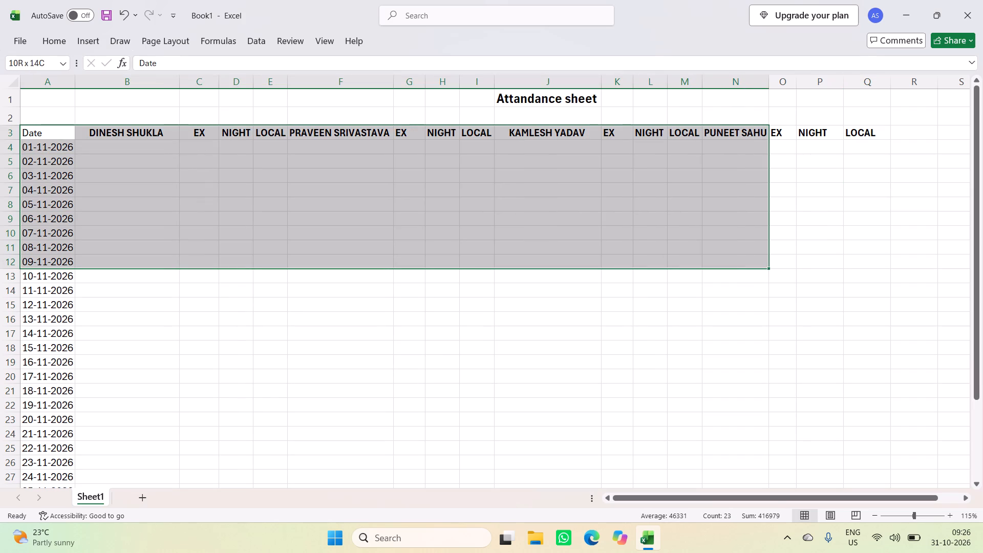
pyautogui.moveTo(746, 259); pyautogui.dragTo(844, 409)
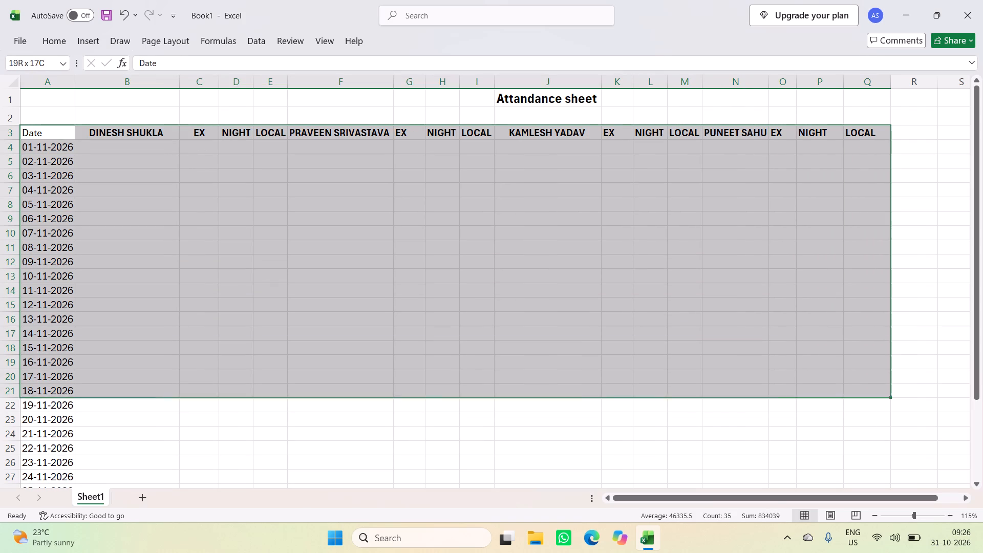
pyautogui.moveTo(844, 409); pyautogui.dragTo(865, 458)
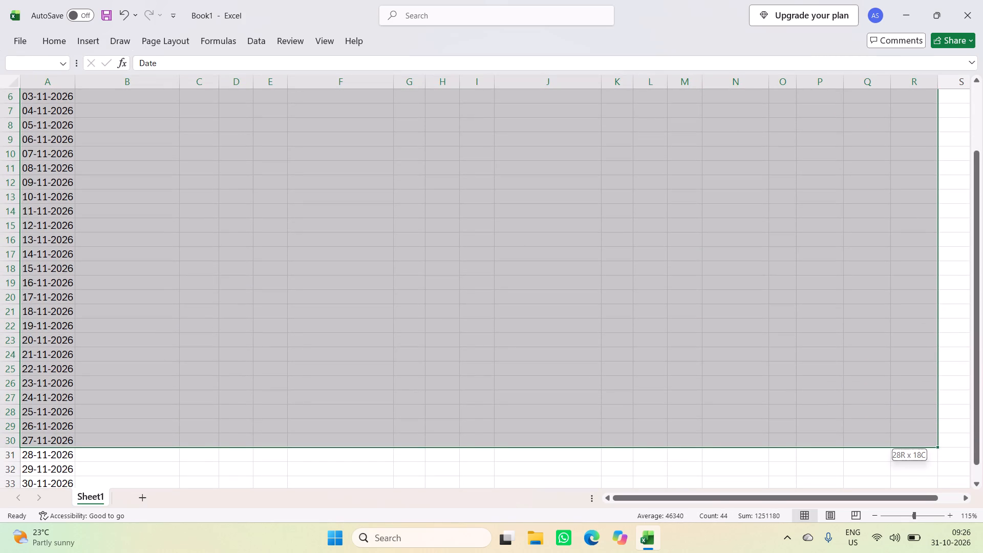
pyautogui.moveTo(865, 458); pyautogui.dragTo(869, 481)
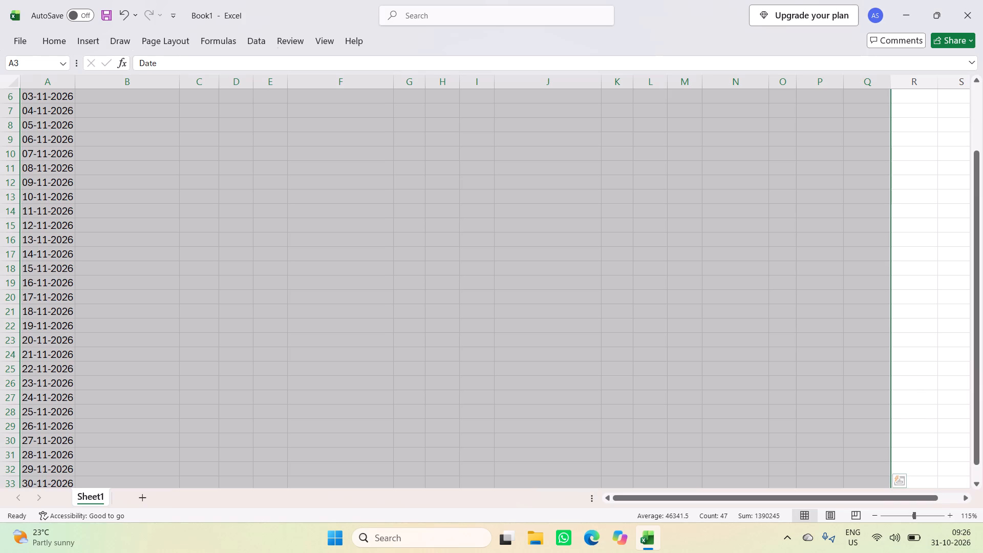
pyautogui.click(59, 44)
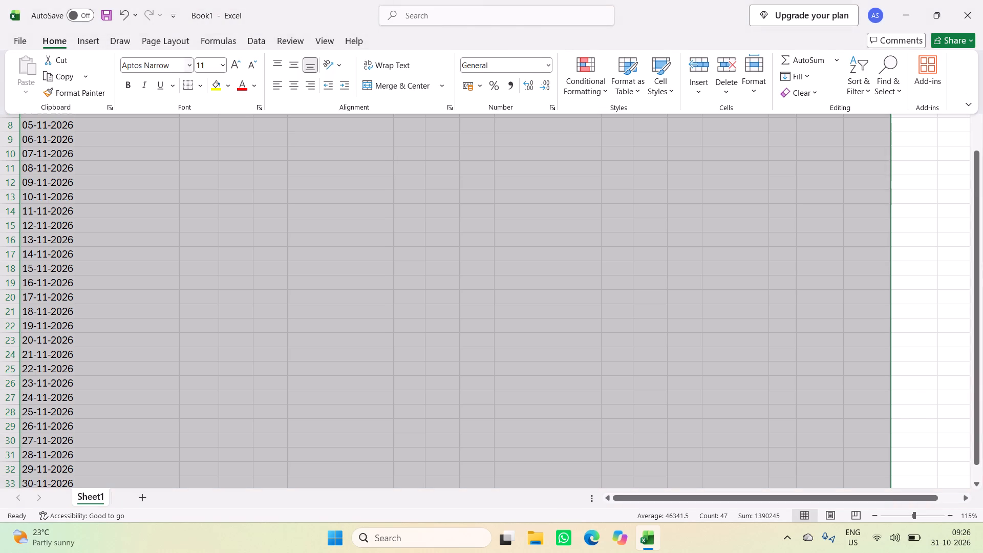
pyautogui.click(103, 42)
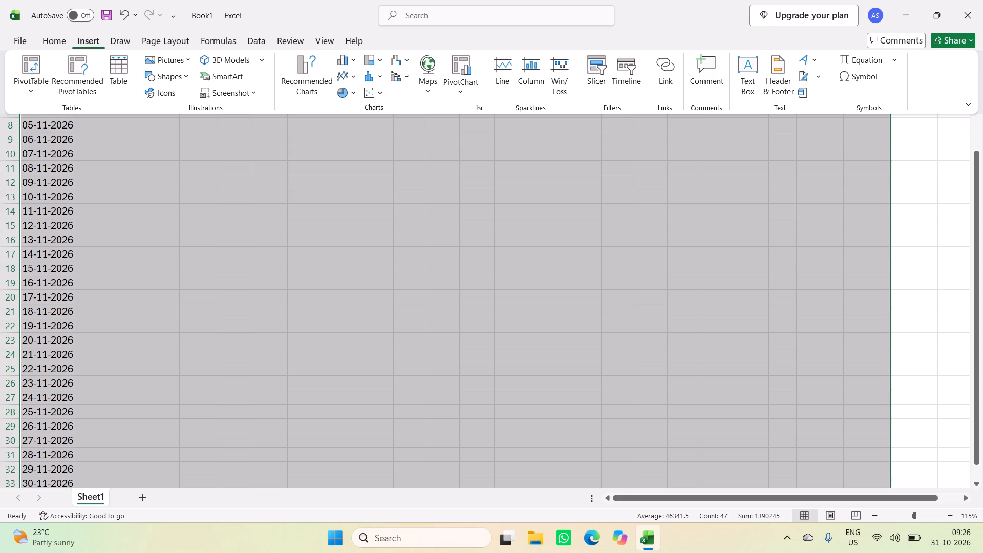
pyautogui.click(49, 37)
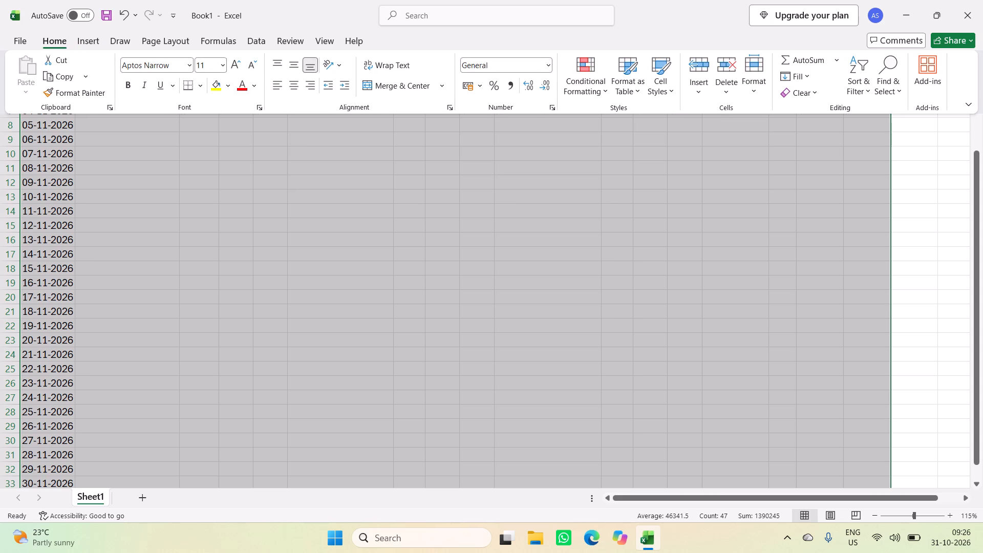
pyautogui.click(199, 88)
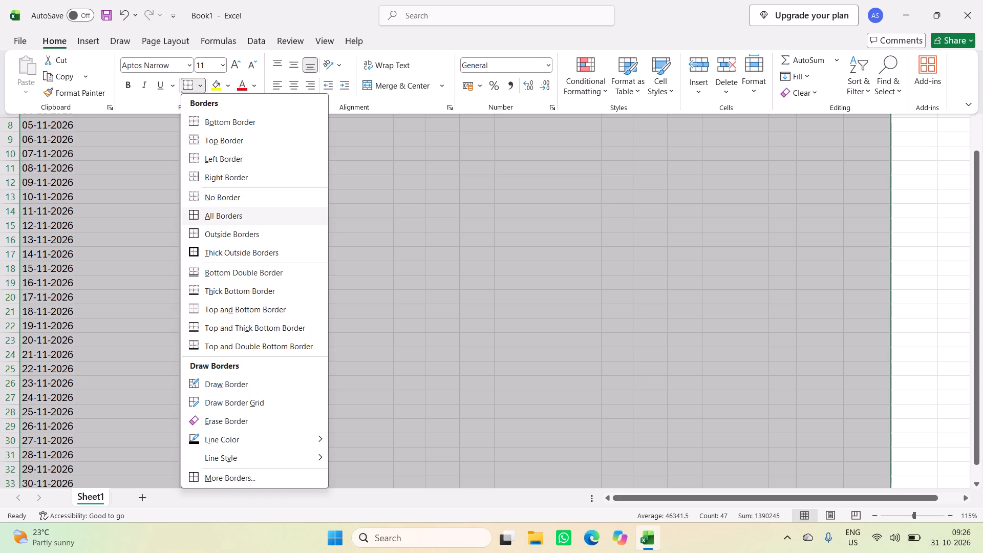
pyautogui.click(224, 219)
pyautogui.click(483, 322)
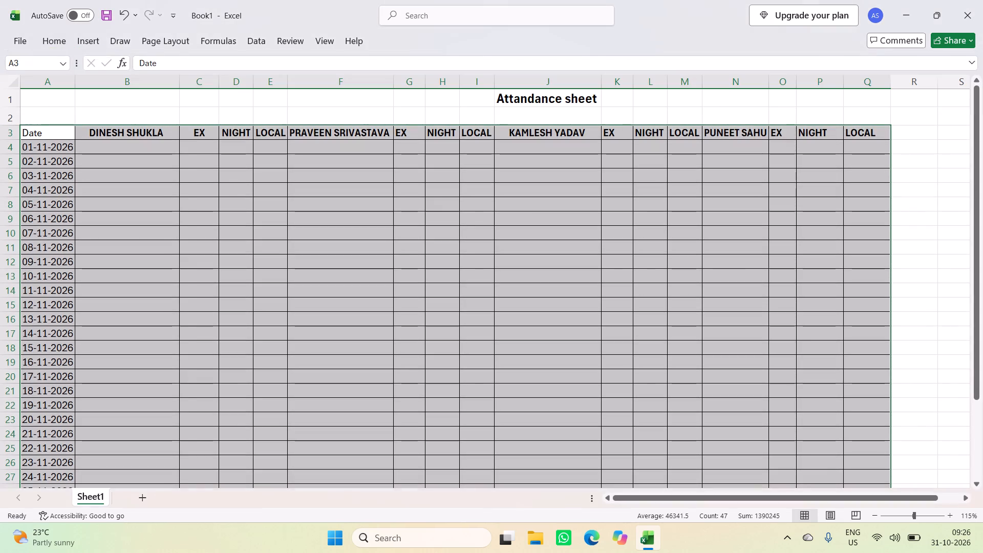
pyautogui.click(603, 249)
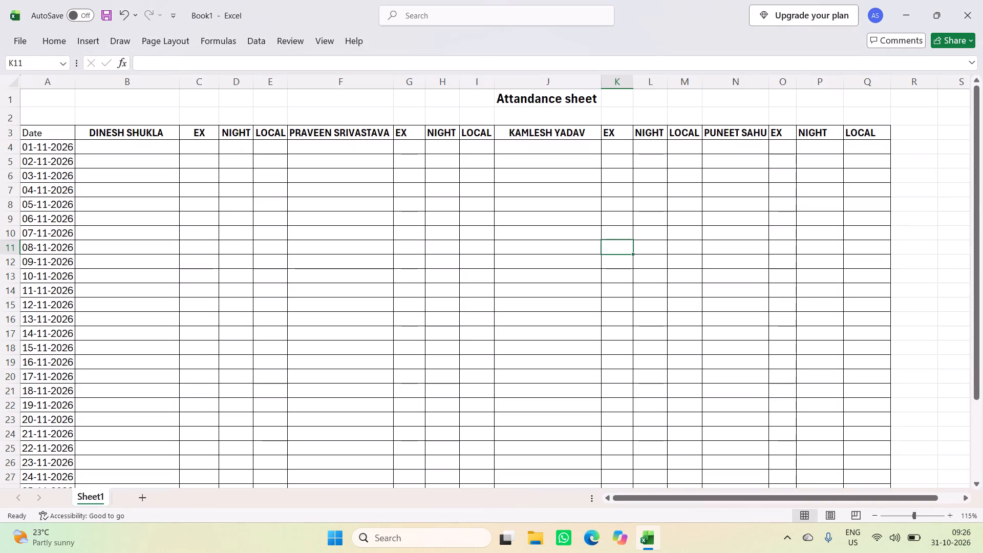
# Enter "TOTAL" in cell A34, directly below the last date.
pyautogui.scroll(-4, 510, 262)
pyautogui.scroll(1, 497, 316)
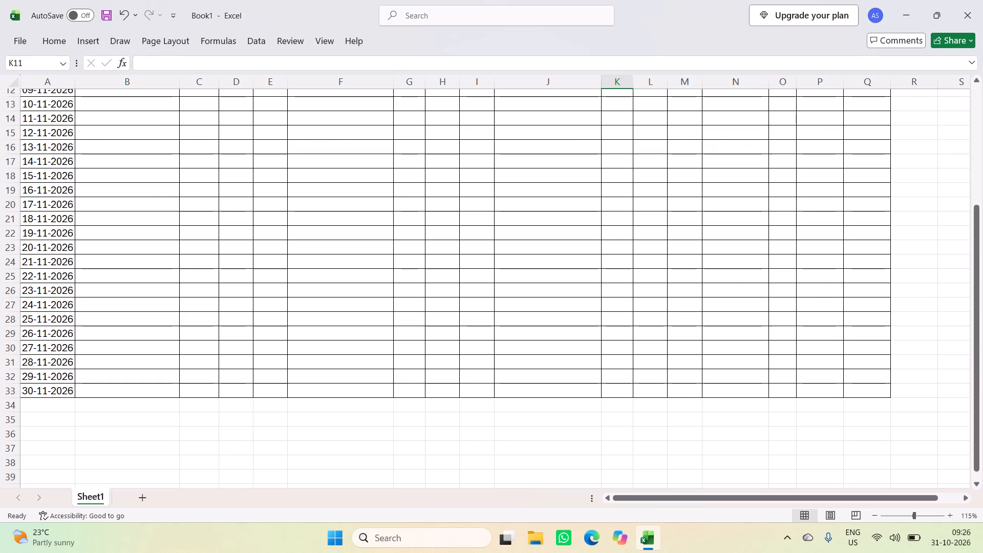
pyautogui.scroll(3, 497, 316)
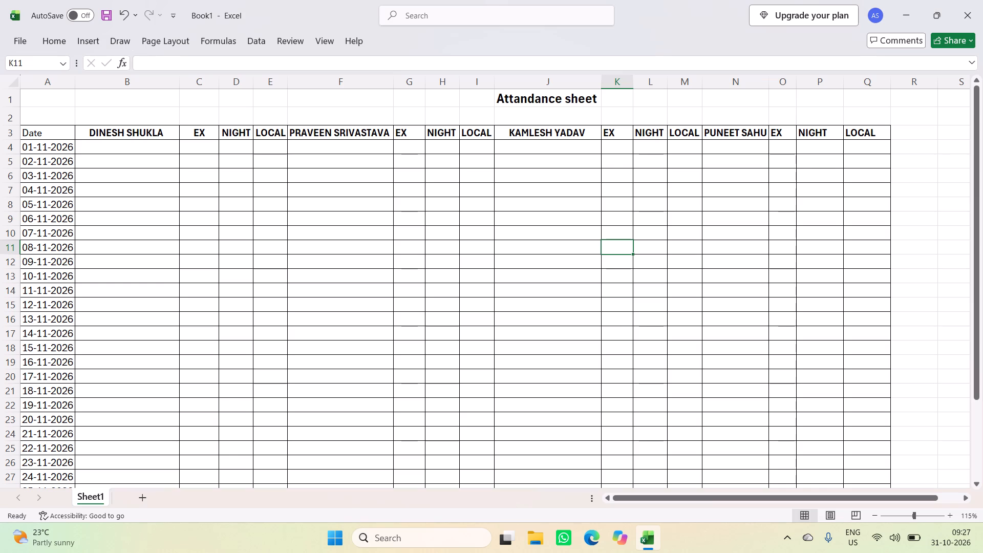
pyautogui.scroll(-5, 259, 245)
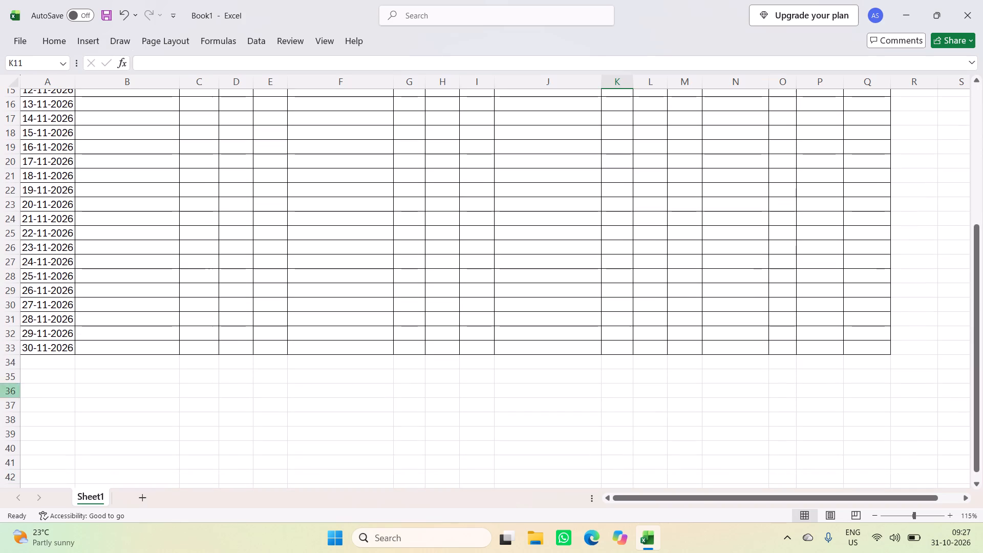
pyautogui.doubleClick(45, 364)
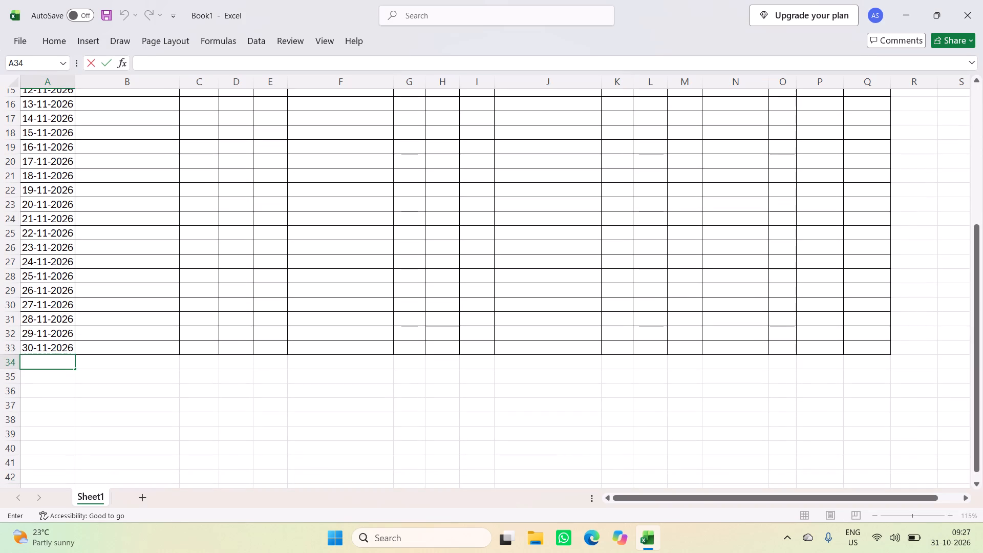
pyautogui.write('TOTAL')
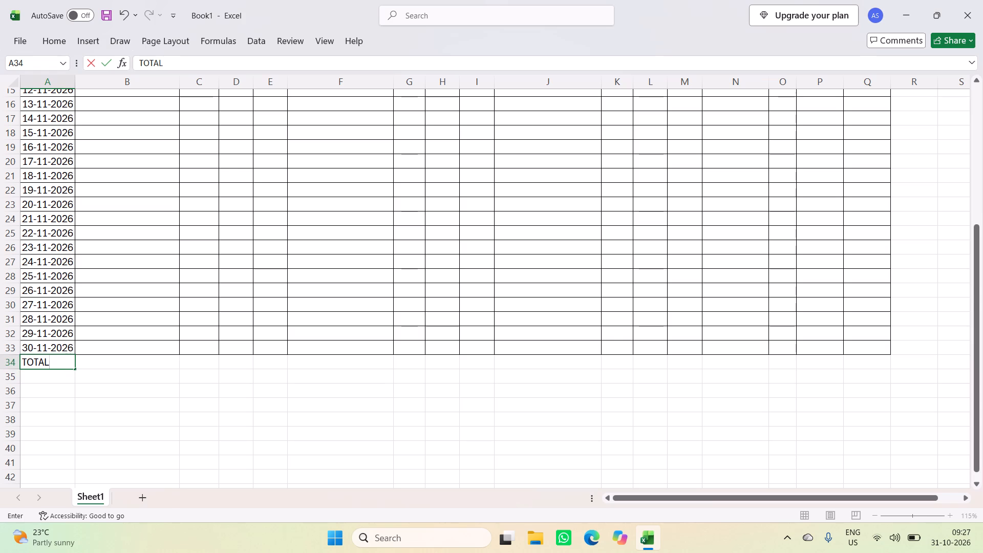
pyautogui.moveTo(37, 370); pyautogui.dragTo(63, 365)
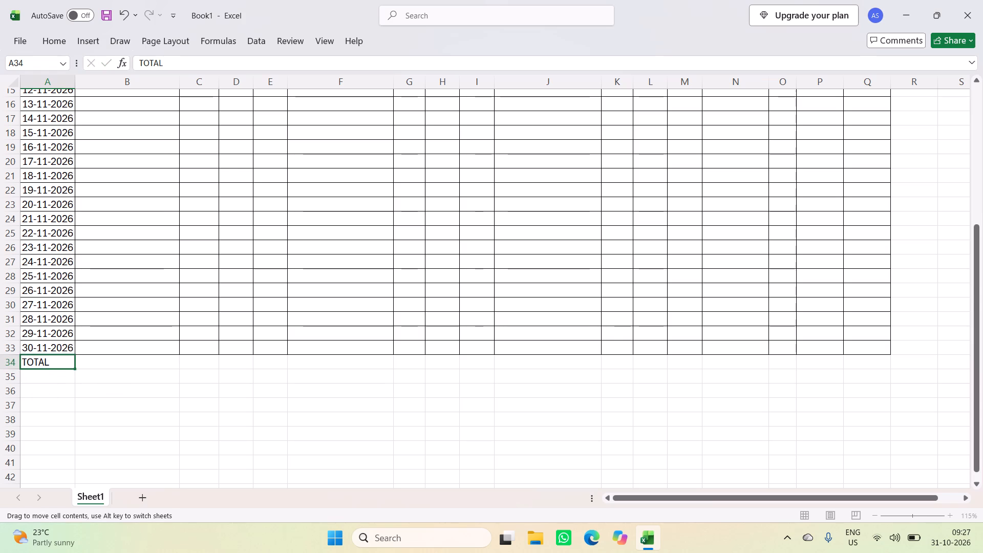
# Apply All Borders to the TOTAL row across A34:Q34.
pyautogui.moveTo(57, 363); pyautogui.dragTo(850, 359)
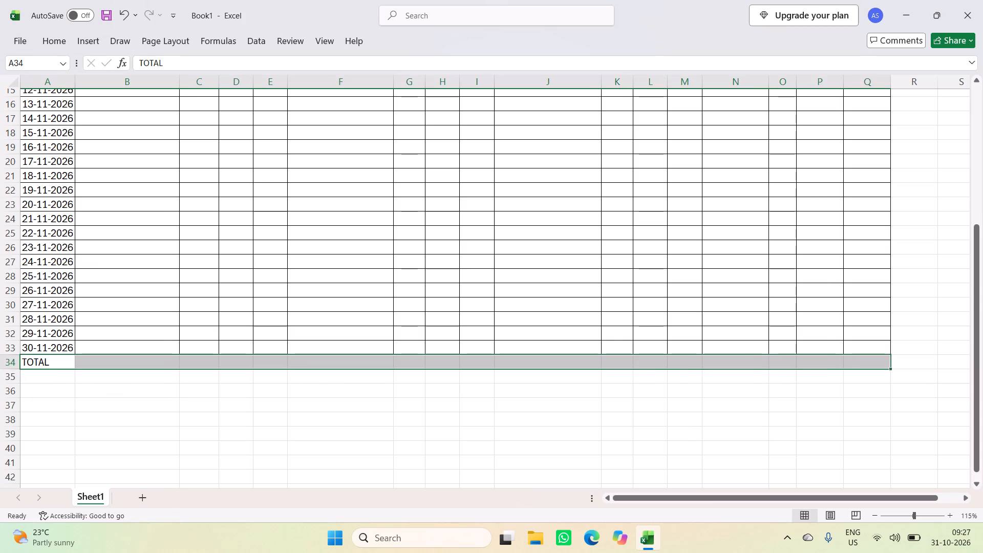
pyautogui.click(66, 43)
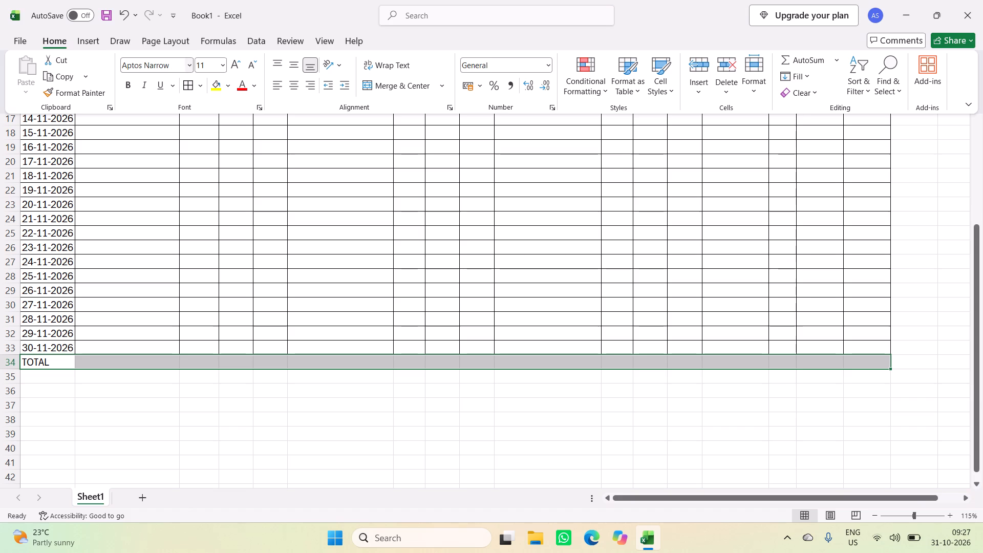
pyautogui.click(188, 81)
pyautogui.click(212, 438)
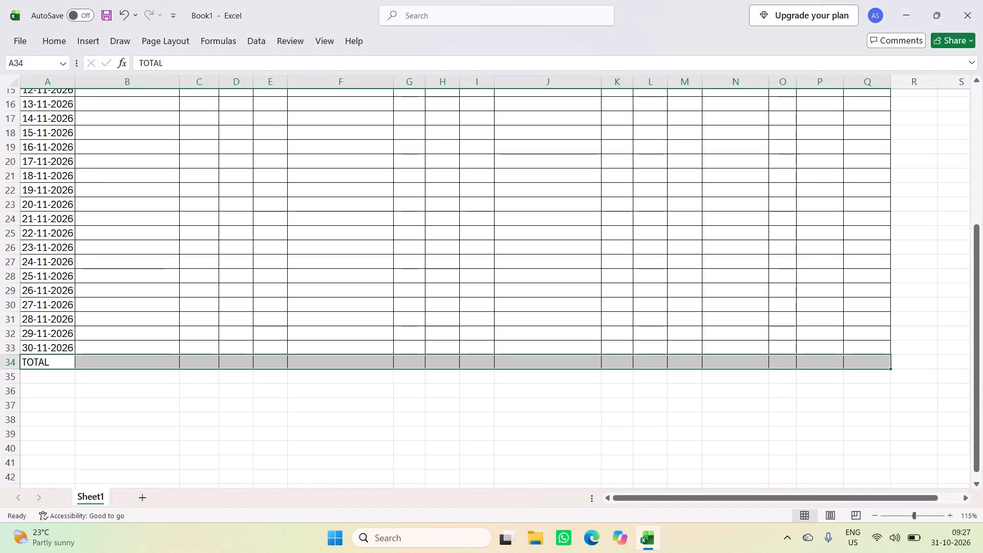
pyautogui.click(322, 407)
pyautogui.scroll(5, 353, 384)
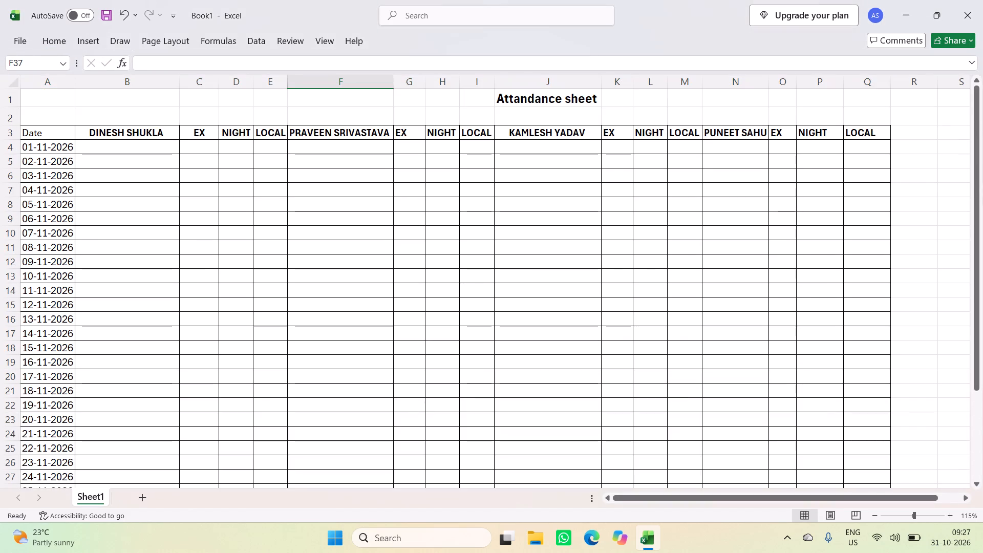
# Apply Thick Outside Borders around the TOTAL row, A34:Q34.
pyautogui.scroll(-5, 344, 388)
pyautogui.moveTo(58, 361); pyautogui.dragTo(869, 364)
pyautogui.click(61, 48)
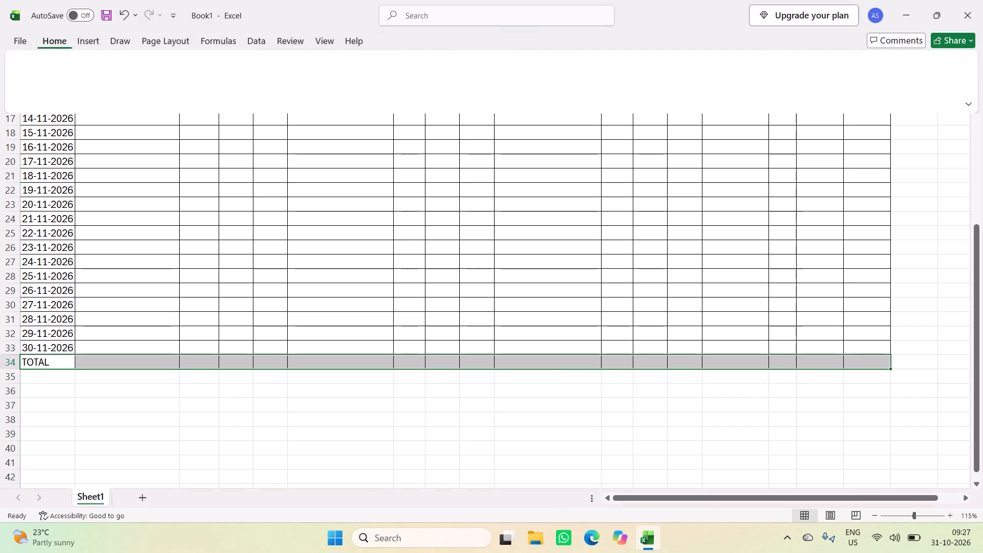
pyautogui.click(198, 86)
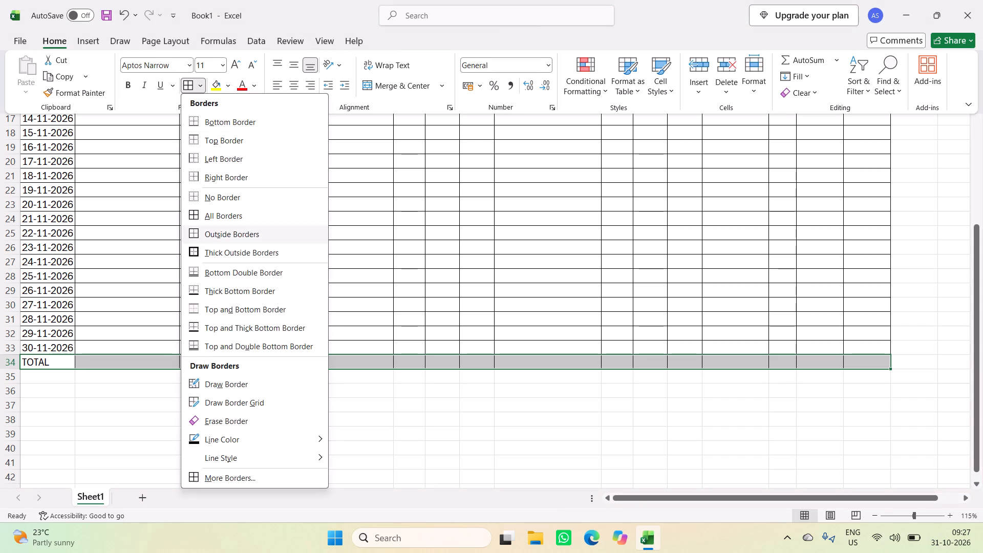
pyautogui.click(227, 259)
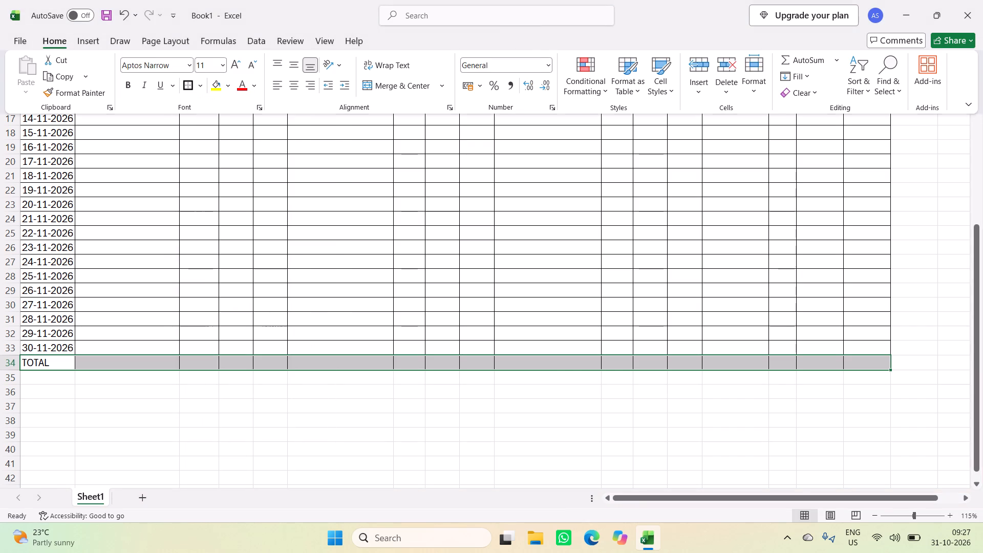
pyautogui.click(209, 450)
pyautogui.click(209, 437)
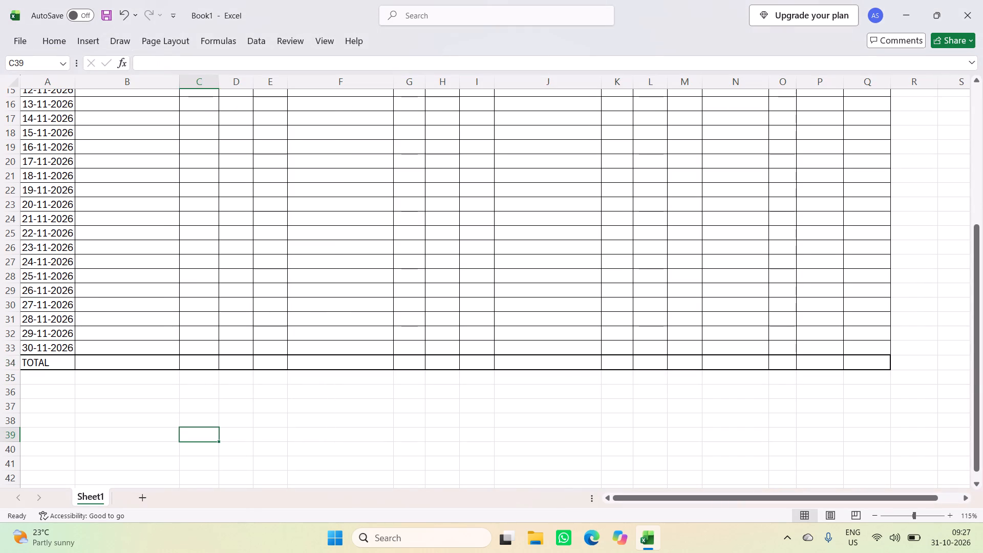
# Add a Bottom Double Border to the TOTAL row across A34:Q34, then deselect the row.
pyautogui.moveTo(40, 369); pyautogui.dragTo(735, 359)
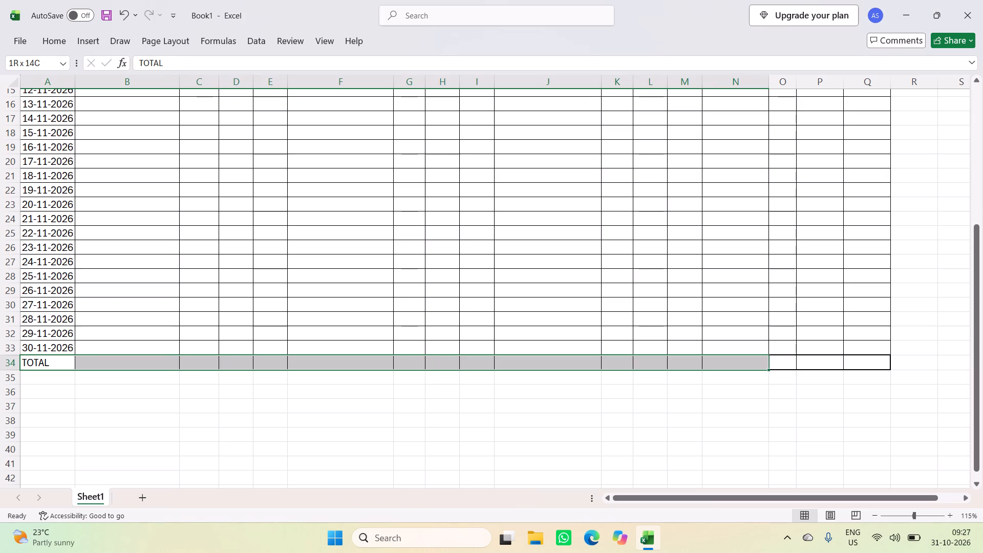
pyautogui.moveTo(735, 359); pyautogui.dragTo(864, 366)
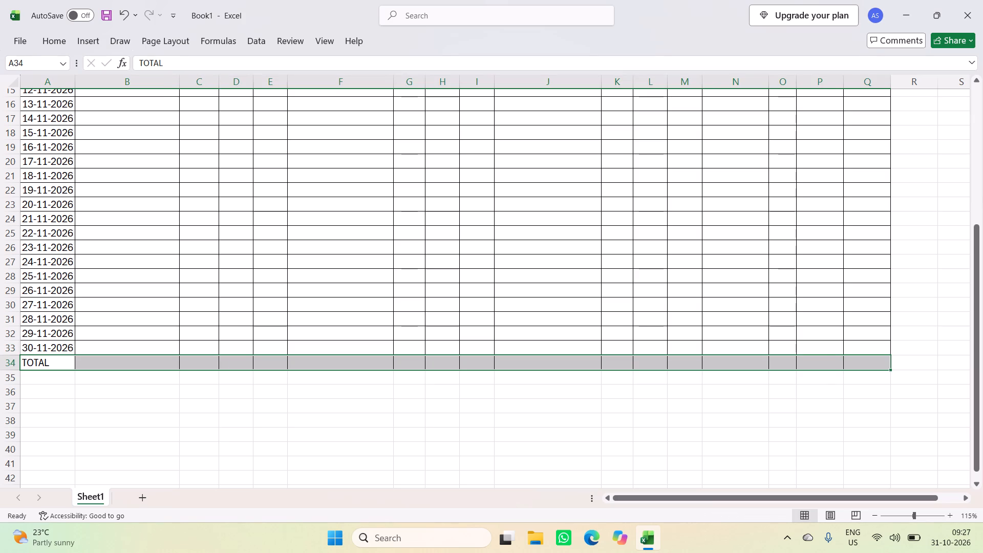
pyautogui.click(56, 40)
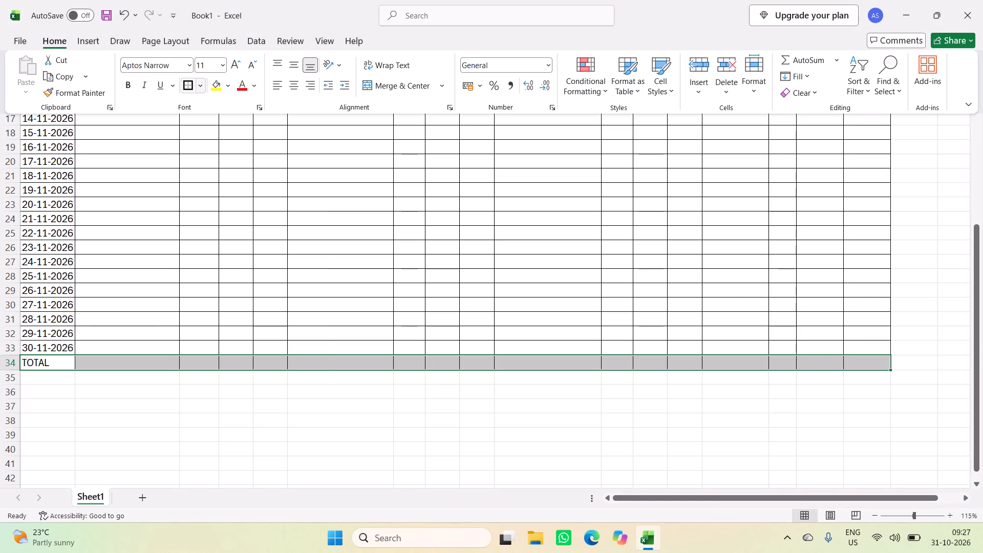
pyautogui.click(204, 88)
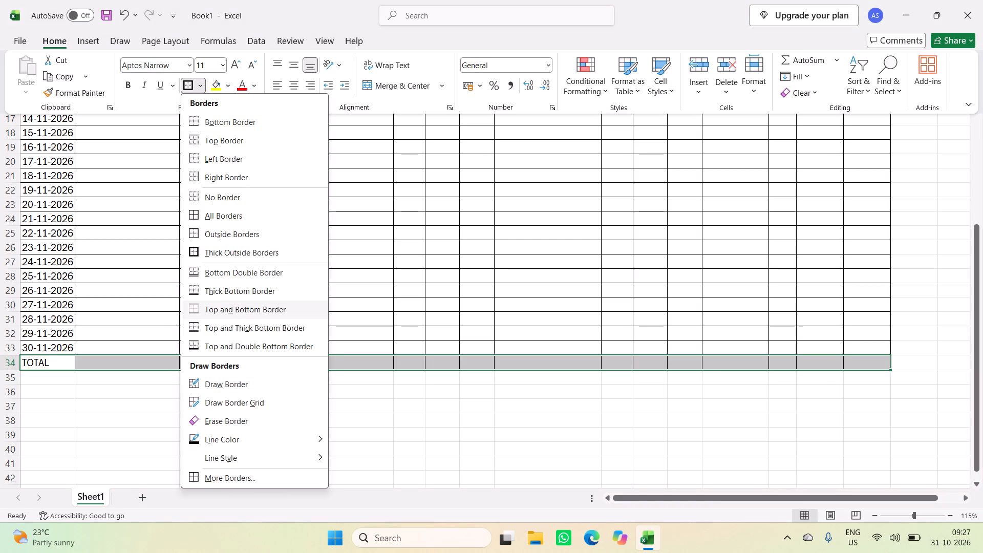
pyautogui.click(270, 273)
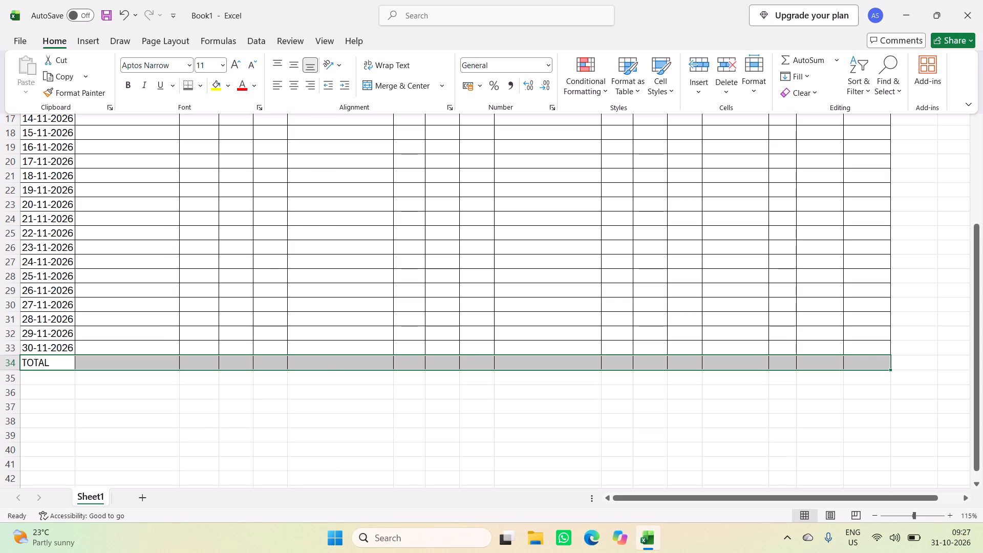
pyautogui.click(201, 90)
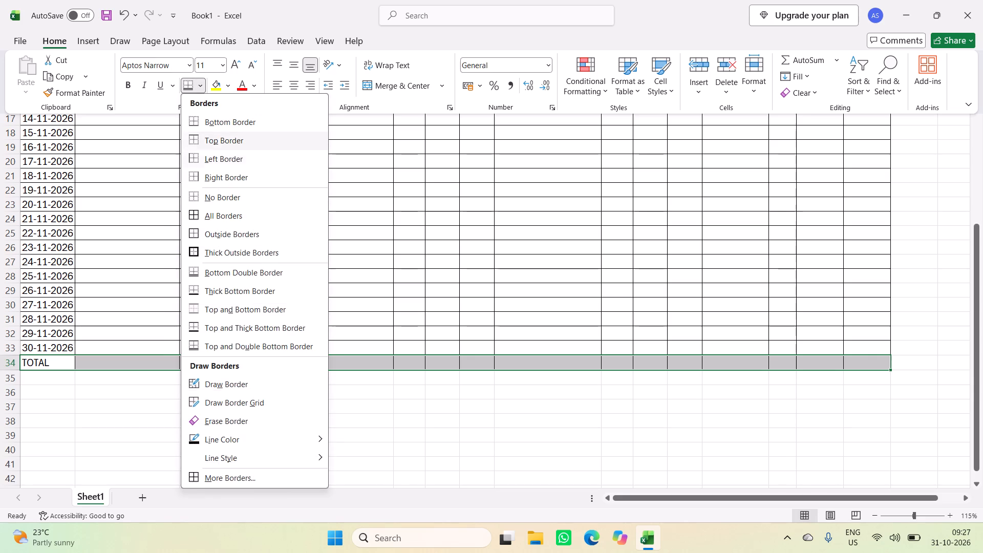
pyautogui.click(387, 414)
pyautogui.click(390, 424)
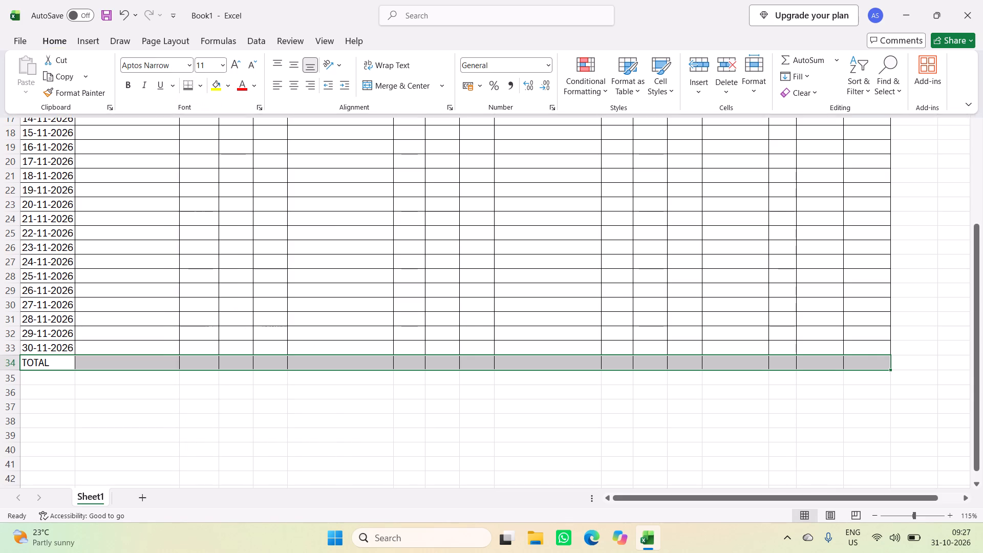
pyautogui.click(391, 424)
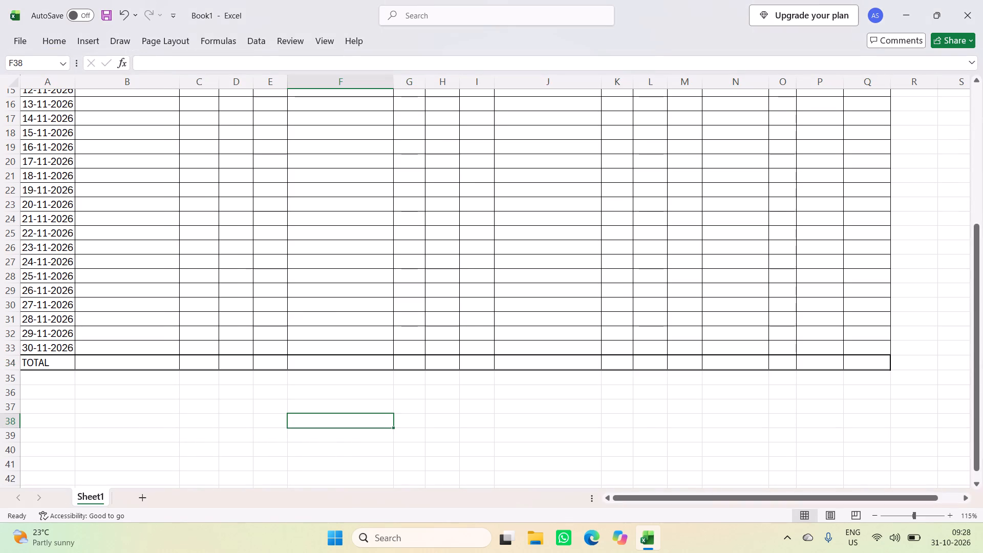
# Review the whole attendance sheet from the title and headings down to the TOTAL row.
pyautogui.scroll(7, 522, 337)
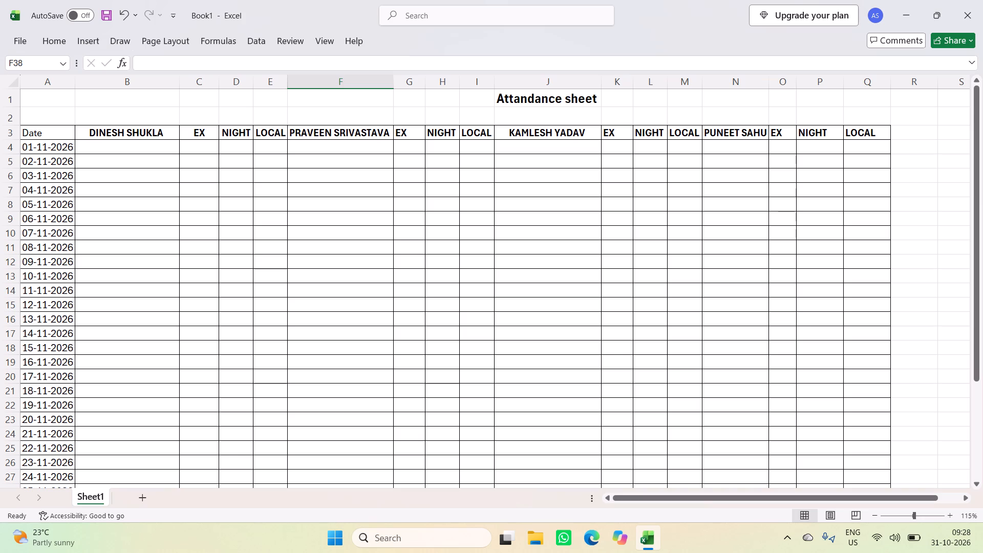
pyautogui.scroll(-7, 511, 315)
pyautogui.scroll(3, 511, 315)
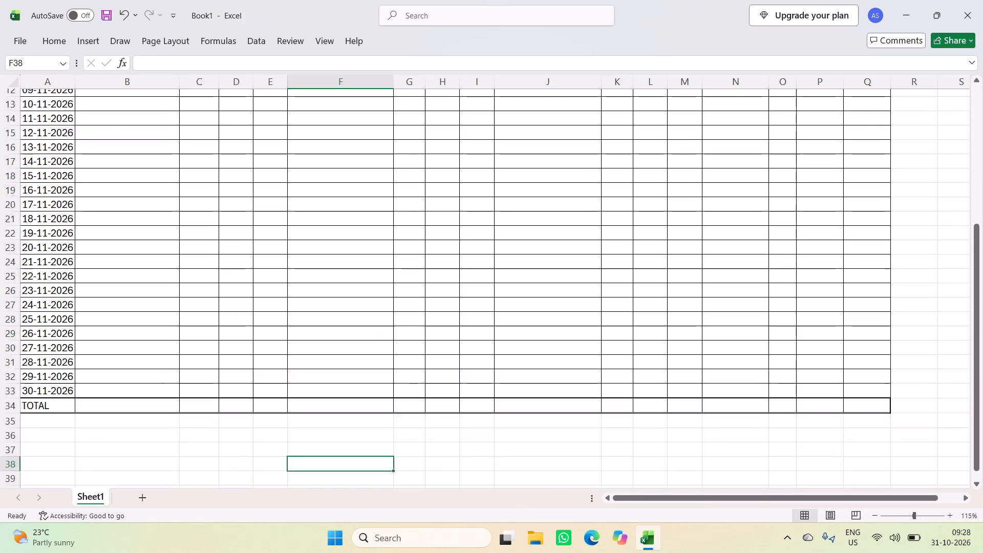
pyautogui.scroll(8, 511, 315)
pyautogui.scroll(-7, 511, 315)
pyautogui.scroll(4, 511, 315)
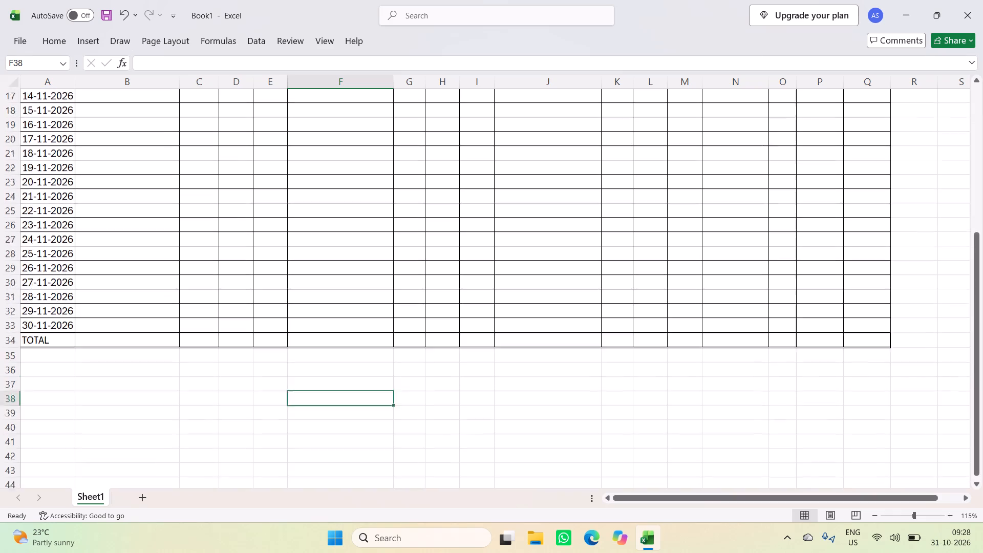
pyautogui.scroll(6, 511, 315)
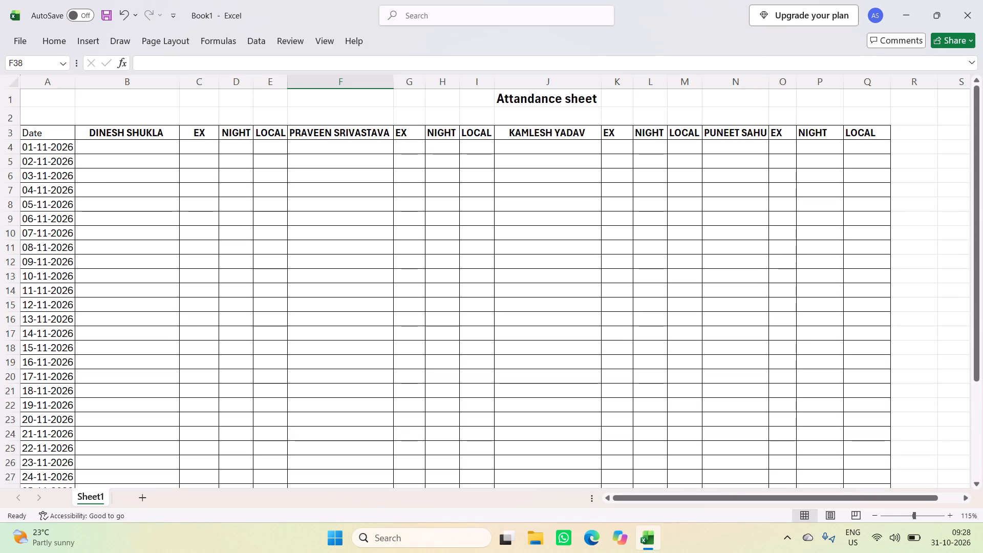
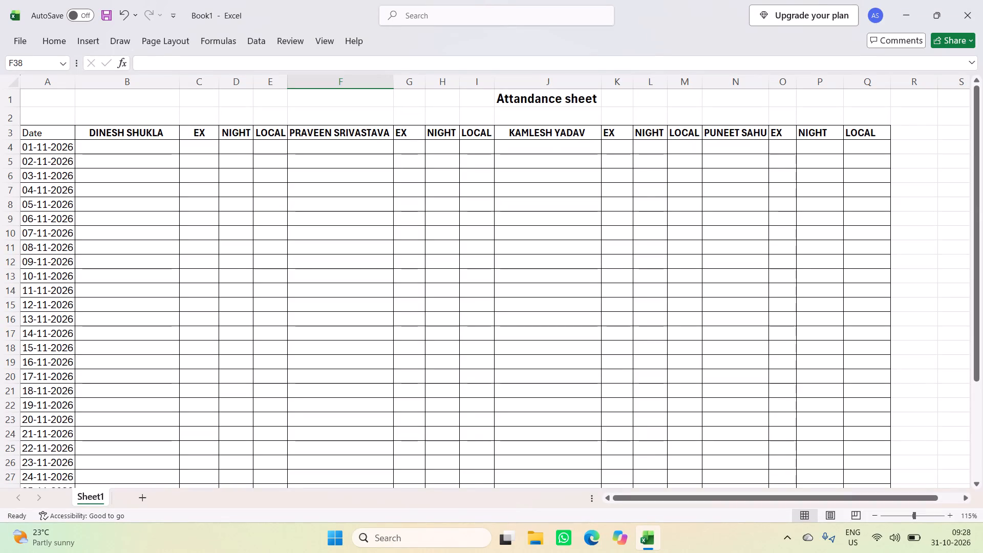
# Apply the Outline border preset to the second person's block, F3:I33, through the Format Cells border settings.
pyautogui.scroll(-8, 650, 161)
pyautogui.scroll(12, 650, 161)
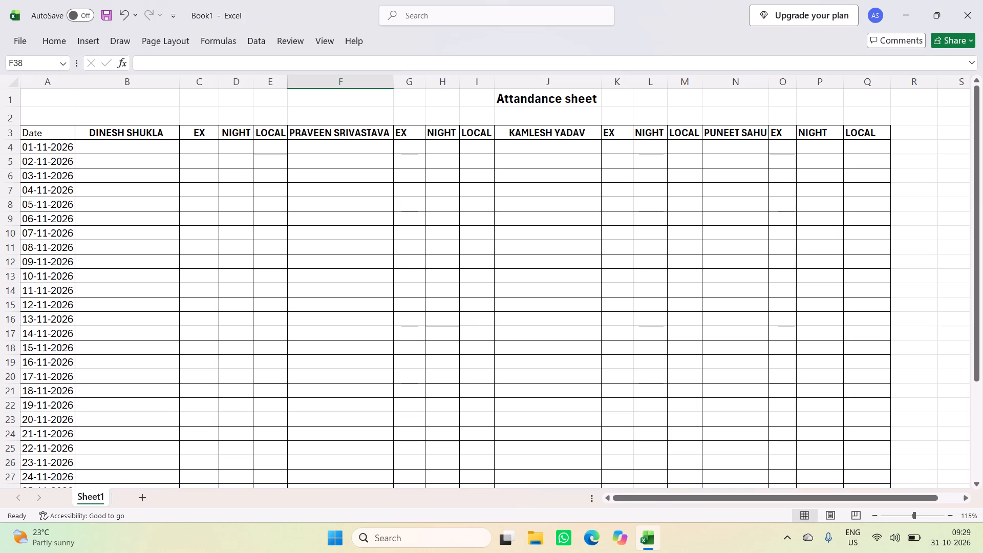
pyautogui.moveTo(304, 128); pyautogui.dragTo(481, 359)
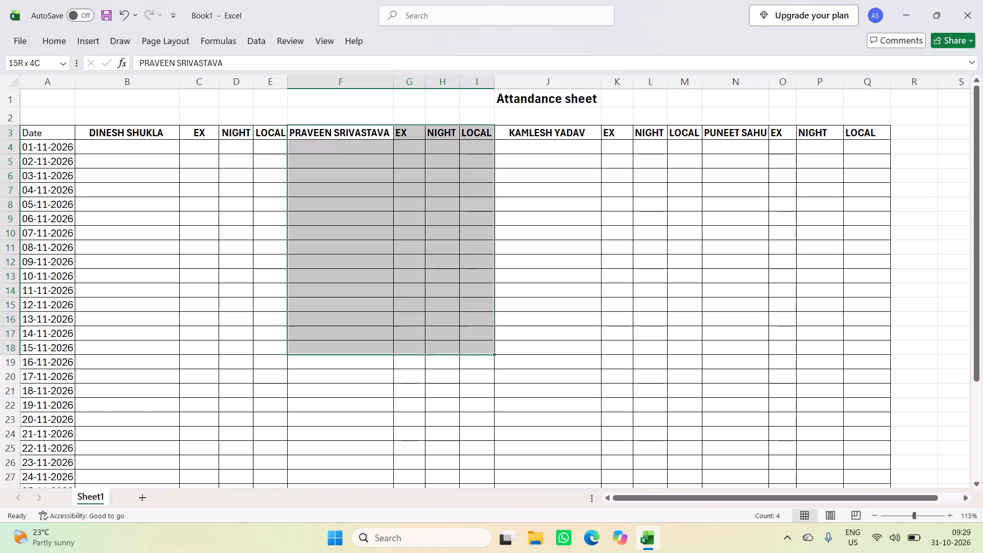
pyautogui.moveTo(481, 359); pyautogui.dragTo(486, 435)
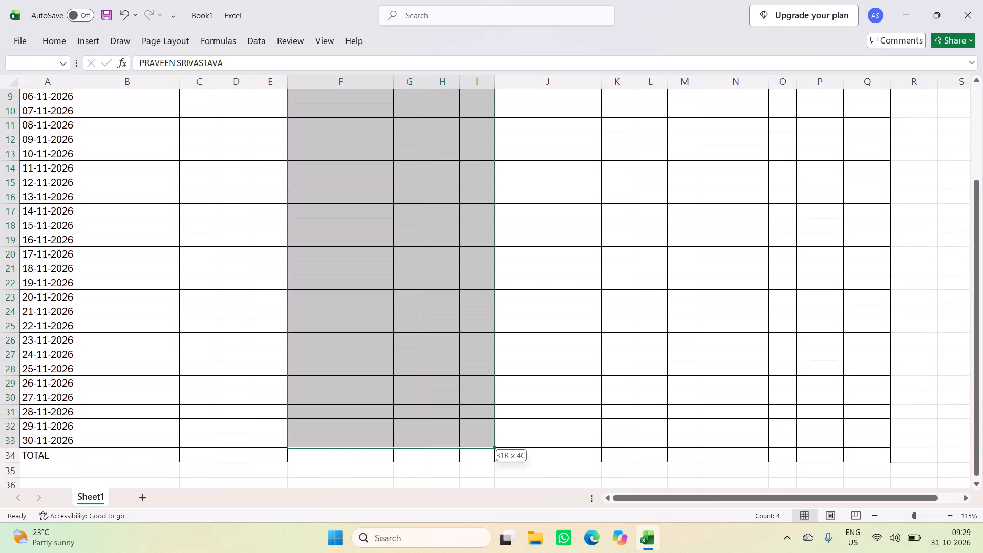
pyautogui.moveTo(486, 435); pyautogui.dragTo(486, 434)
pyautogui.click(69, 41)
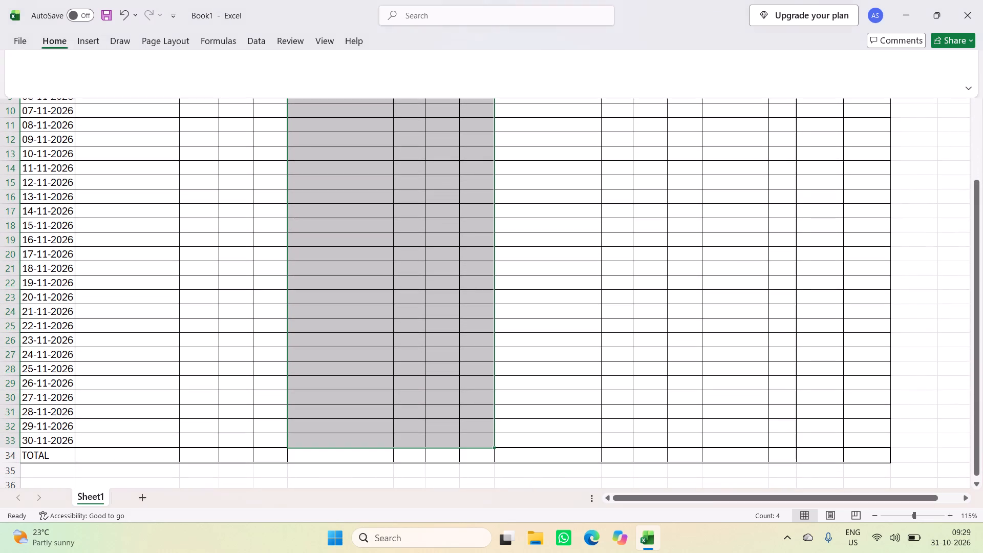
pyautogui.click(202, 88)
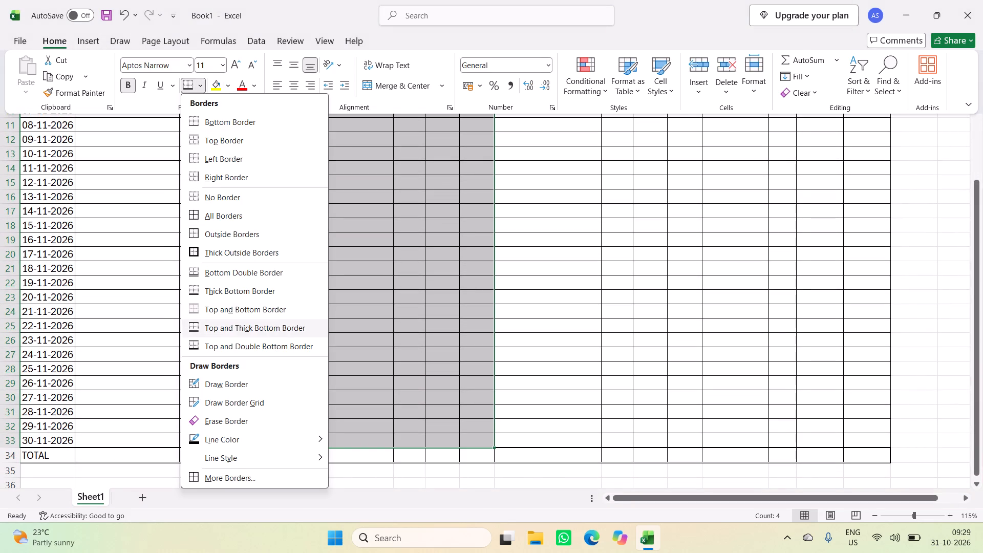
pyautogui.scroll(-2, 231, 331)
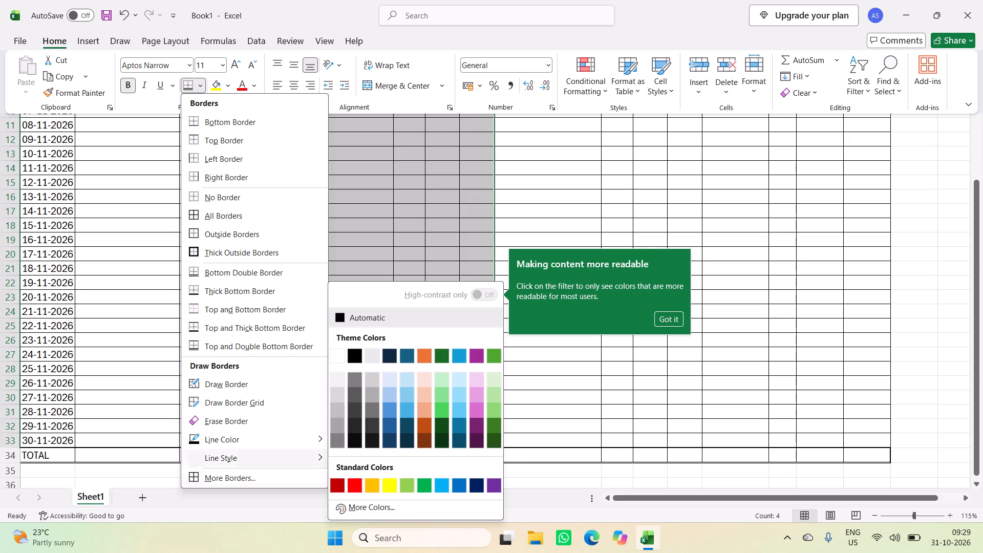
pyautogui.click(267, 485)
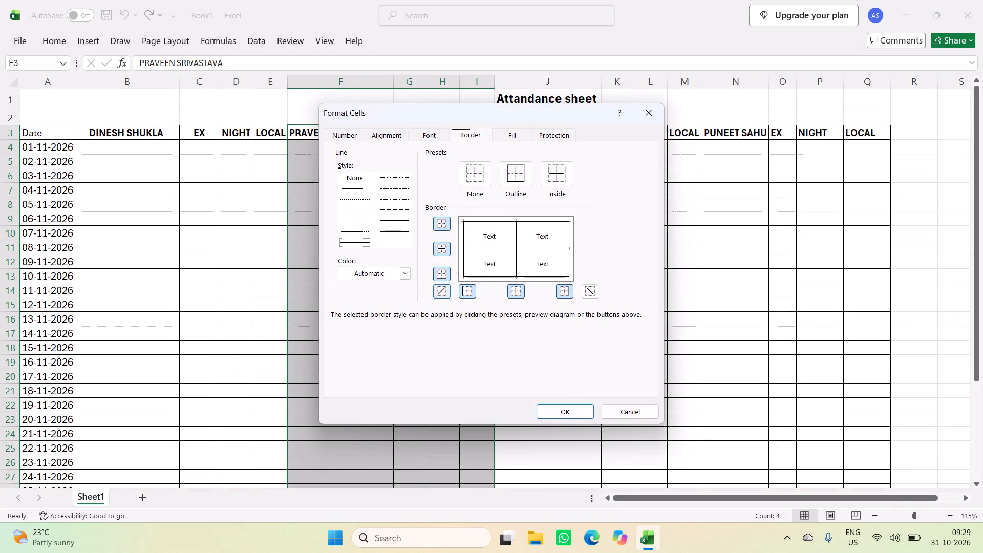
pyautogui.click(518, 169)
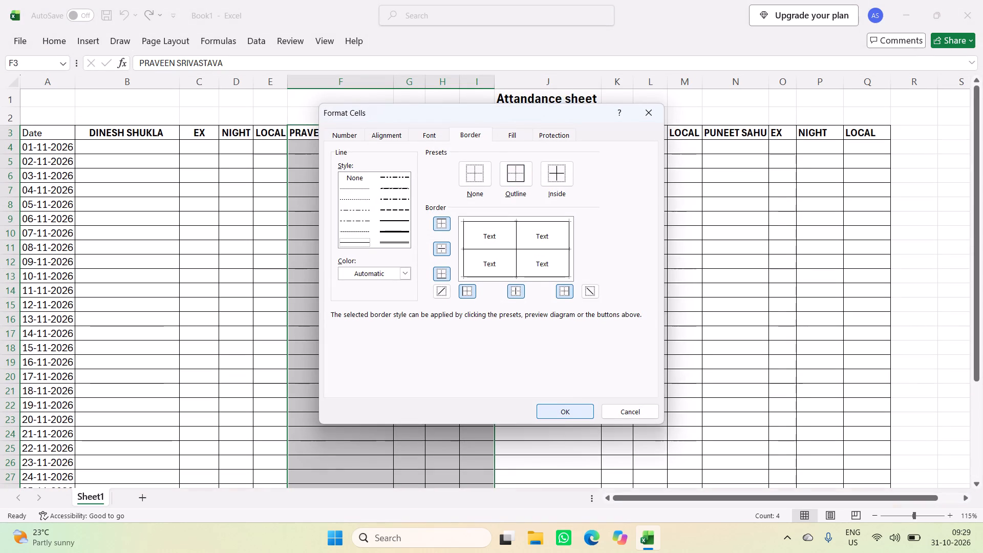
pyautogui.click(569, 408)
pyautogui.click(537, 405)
# Inspect the sheet's borders, especially the TOTAL row beneath the second person's columns, F34:J34.
pyautogui.scroll(2, 536, 378)
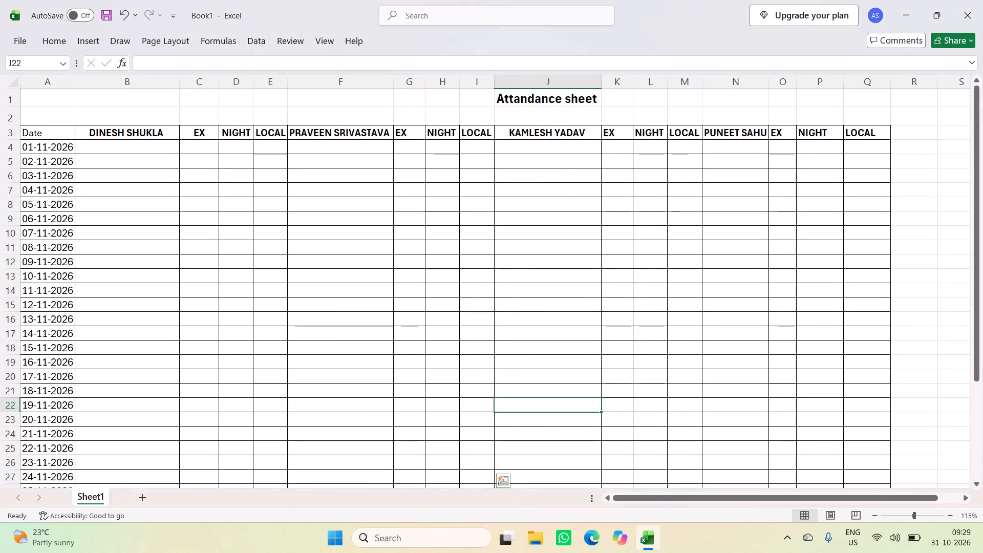
pyautogui.scroll(2, 536, 378)
pyautogui.scroll(-5, 555, 354)
pyautogui.scroll(1, 555, 354)
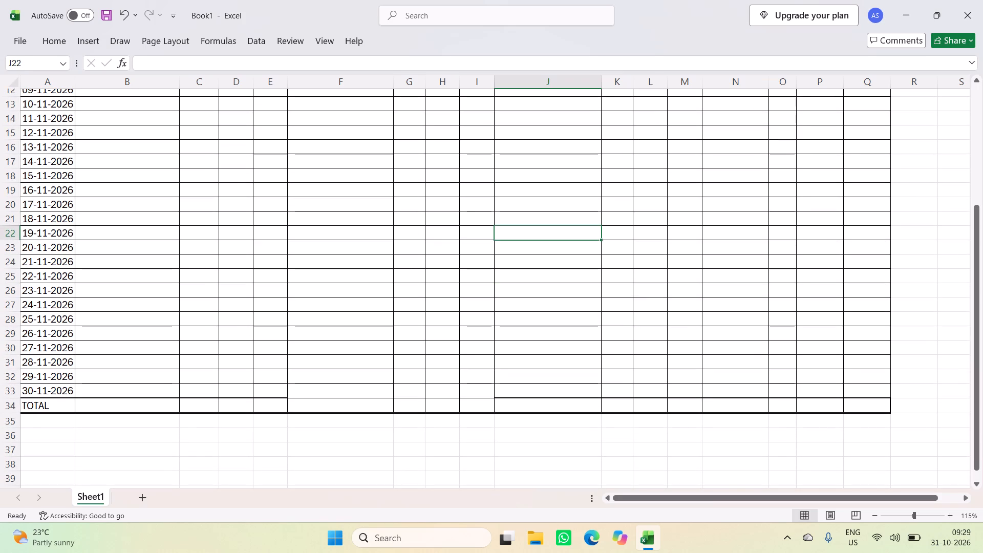
pyautogui.moveTo(329, 402); pyautogui.dragTo(513, 408)
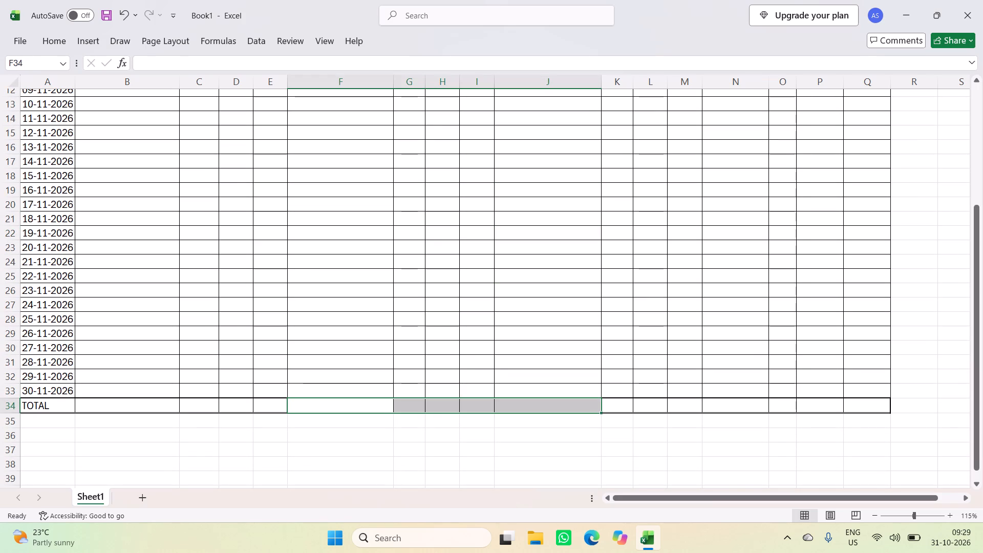
pyautogui.moveTo(288, 402); pyautogui.dragTo(379, 409)
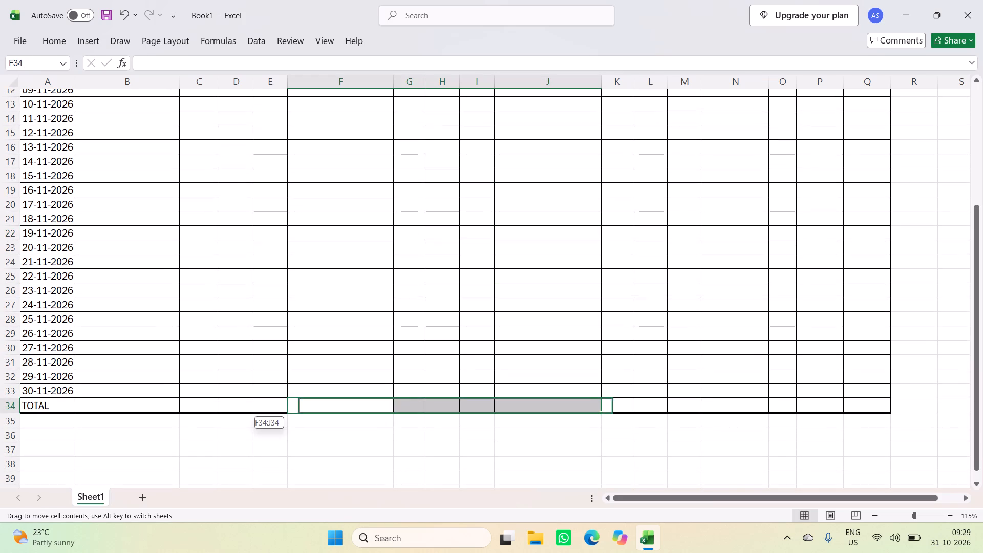
pyautogui.moveTo(379, 409); pyautogui.dragTo(357, 407)
pyautogui.click(347, 429)
pyautogui.scroll(5, 502, 413)
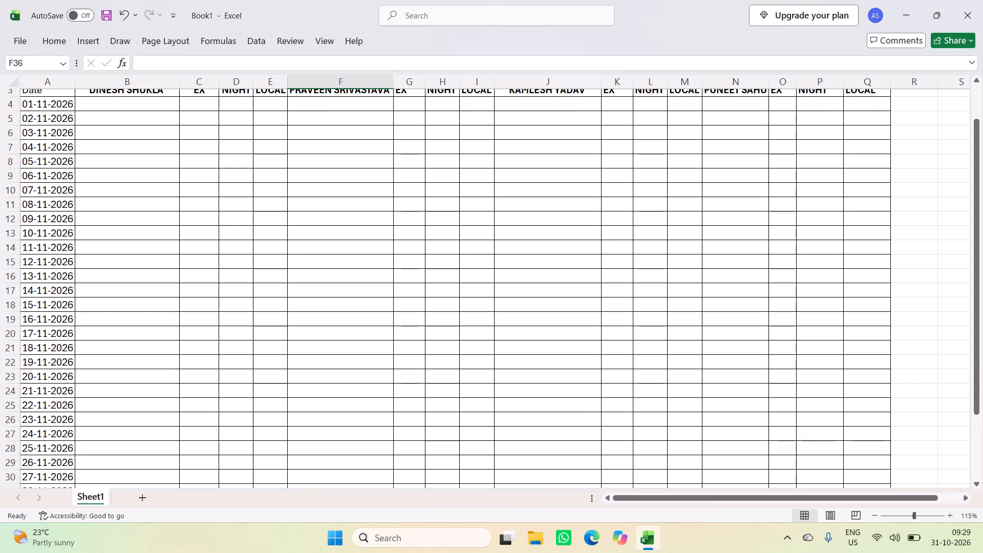
pyautogui.scroll(3, 497, 422)
pyautogui.scroll(-4, 497, 422)
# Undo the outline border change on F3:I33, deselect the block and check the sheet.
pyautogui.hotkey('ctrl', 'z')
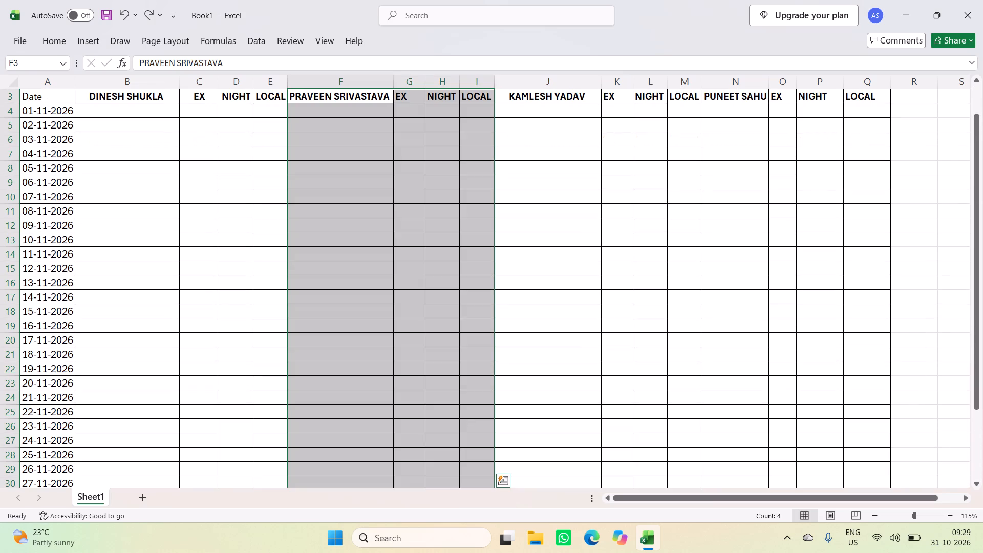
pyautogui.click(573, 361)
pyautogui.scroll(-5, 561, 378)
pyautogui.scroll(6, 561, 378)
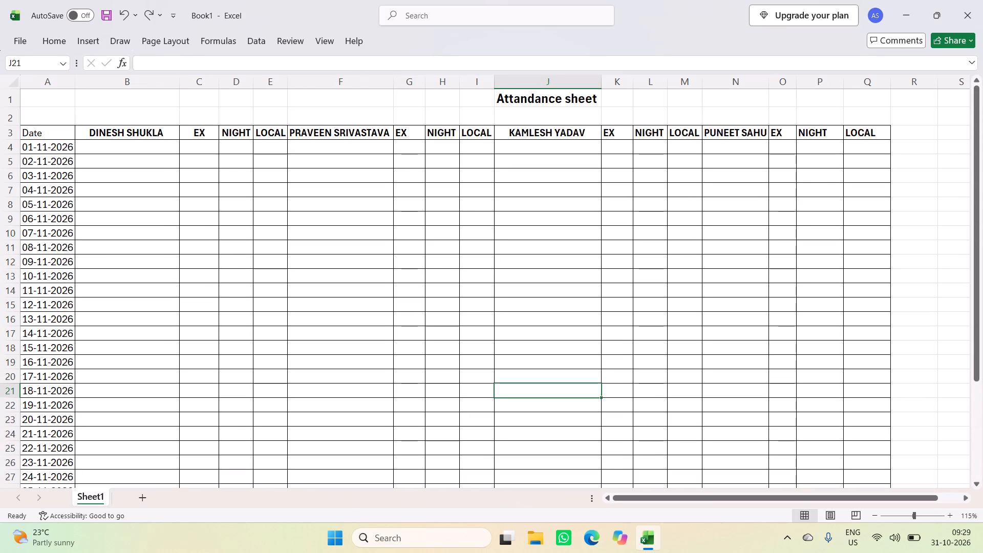
# Save the workbook as ATTANDANCE SHEET in the OneDrive Documents folder.
pyautogui.hotkey('ctrl', 's')
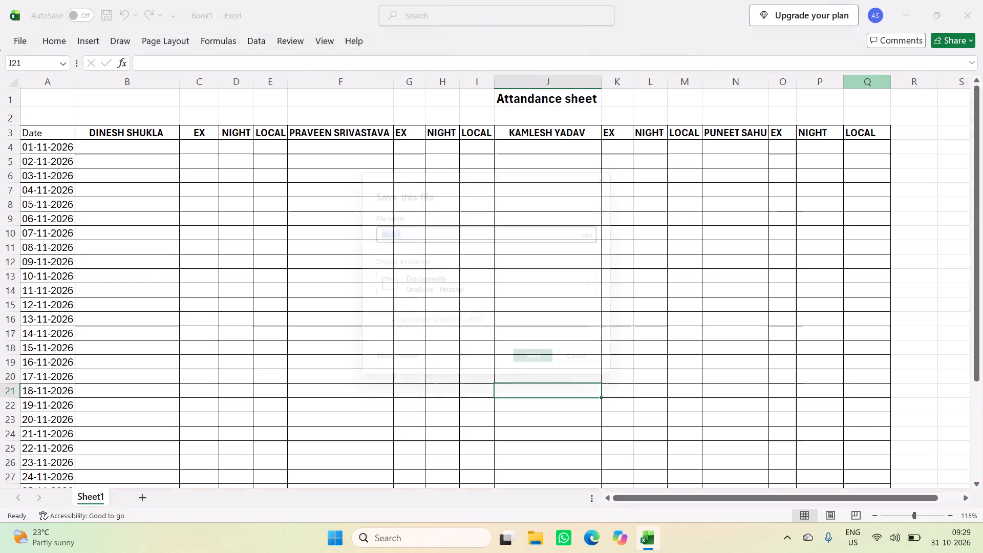
pyautogui.press('BackSpace')
pyautogui.write('ATTAND')
pyautogui.press('a')
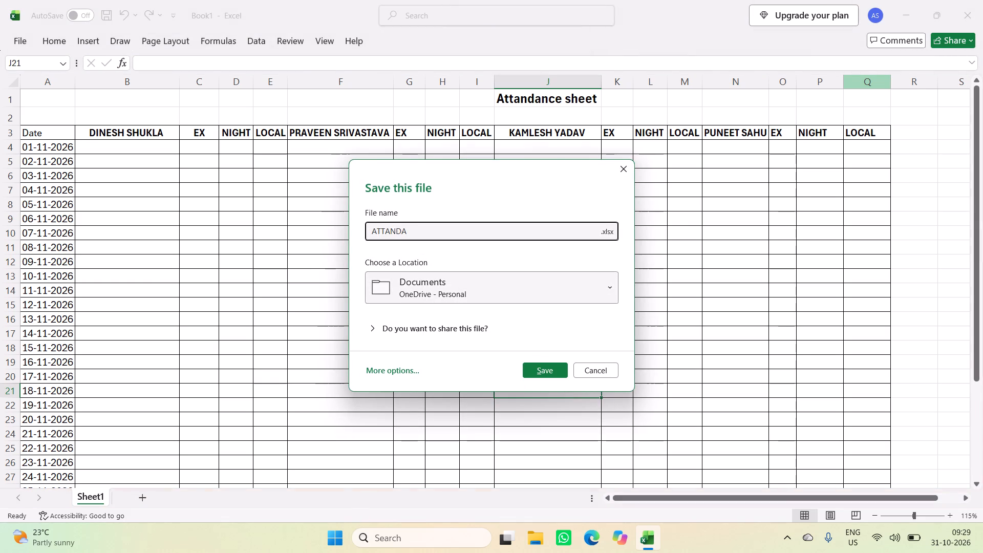
pyautogui.write('NCE SHEET')
pyautogui.click(550, 365)
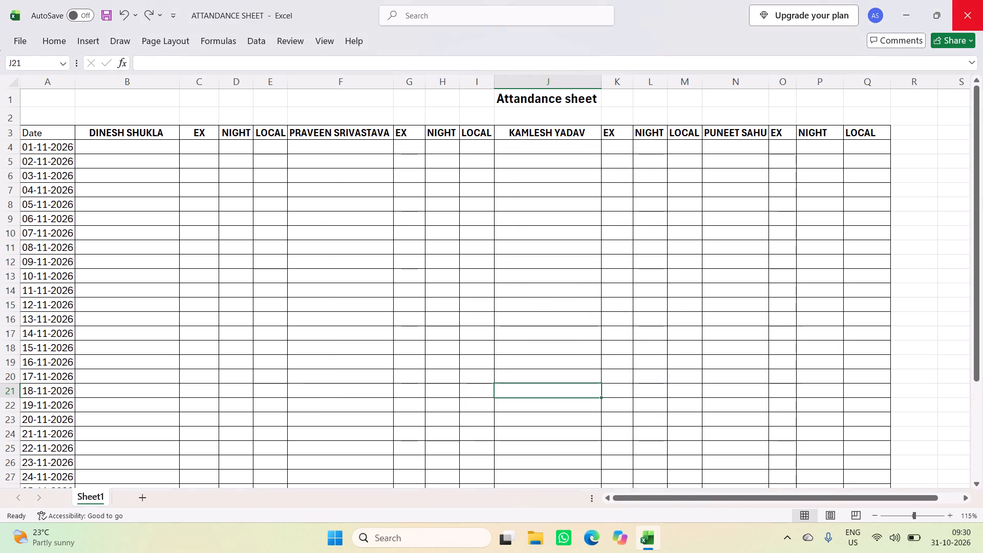
# Close the saved workbook and exit Excel.
pyautogui.click(982, 2)
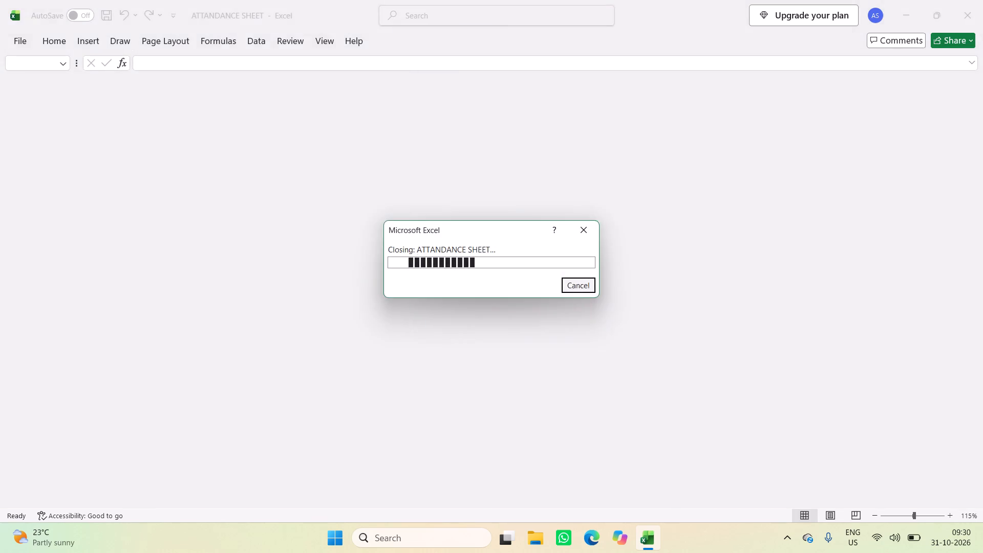
# Open the Kuro application from its desktop shortcut.
pyautogui.doubleClick(27, 401)
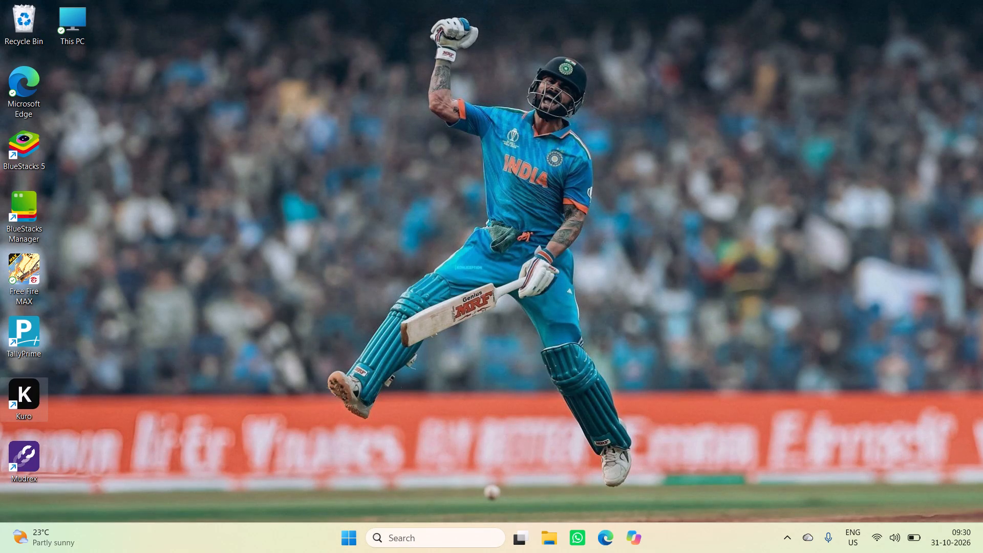
pyautogui.click(33, 405)
pyautogui.click(18, 405)
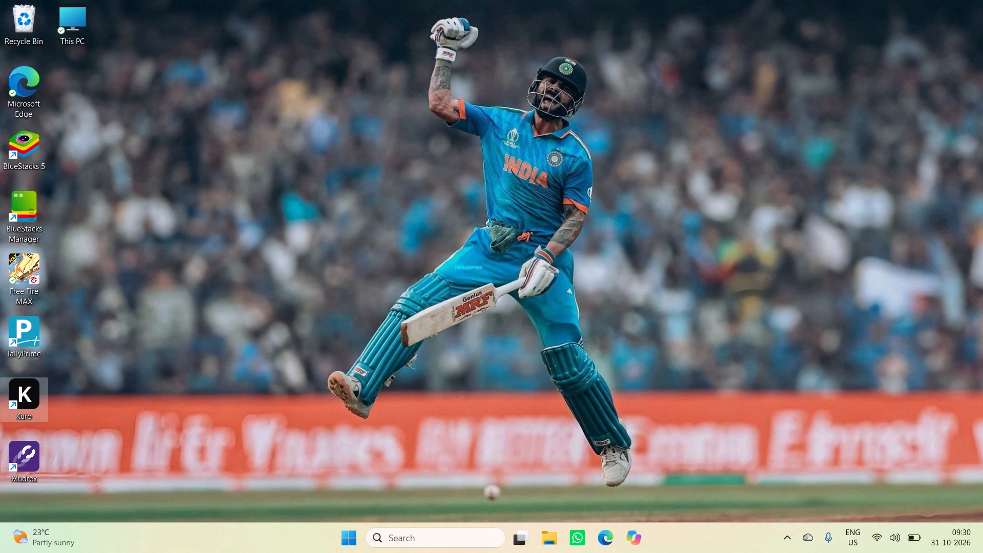
pyautogui.click(32, 396)
pyautogui.click(27, 398)
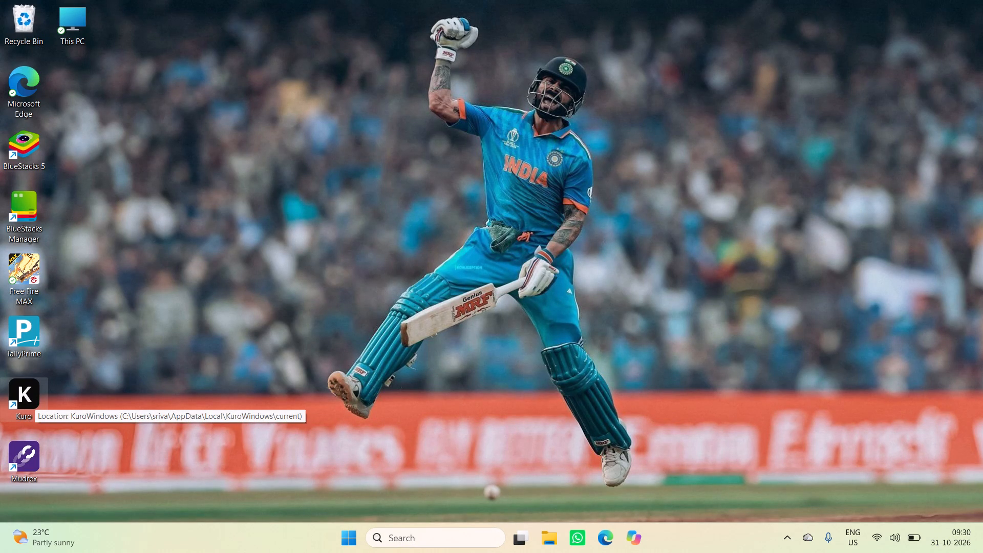
pyautogui.rightClick(35, 400)
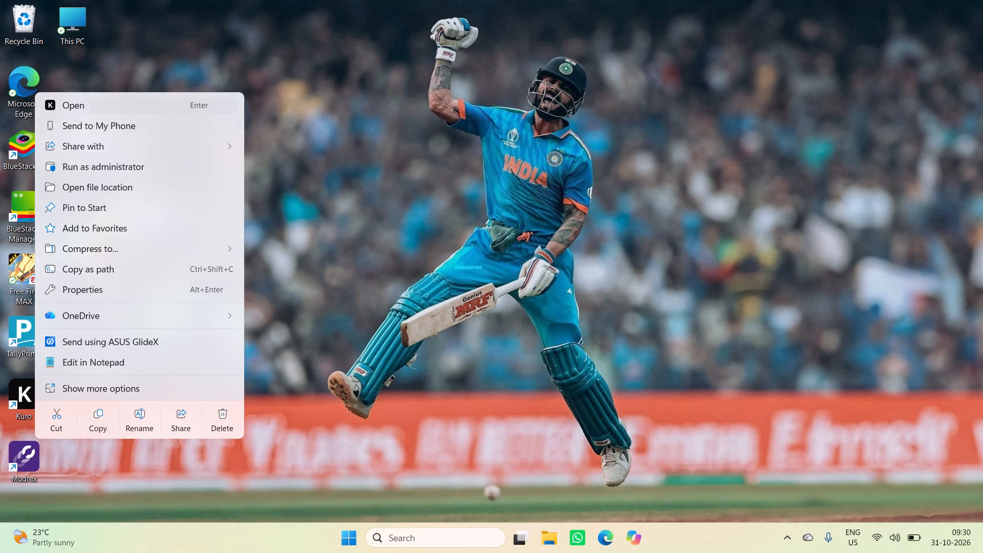
pyautogui.click(104, 99)
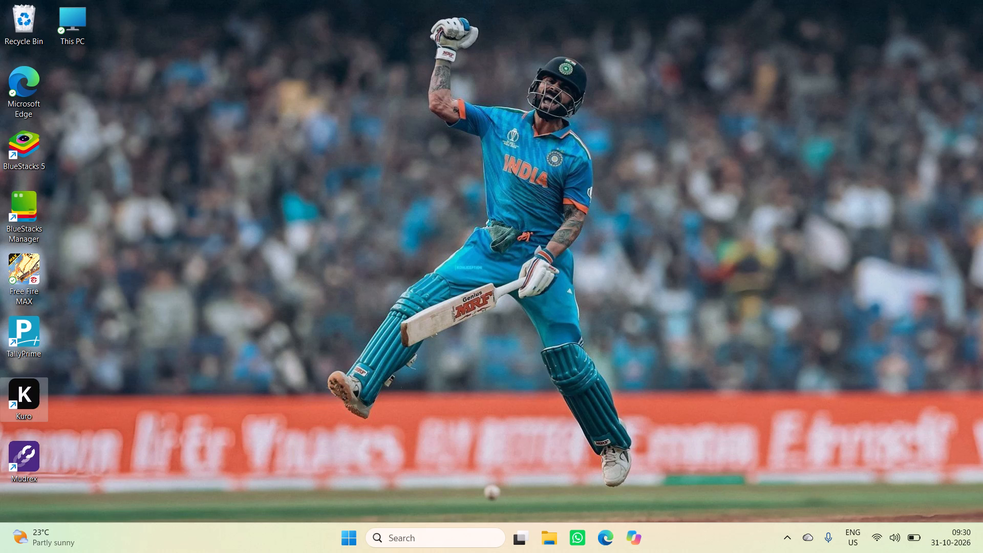